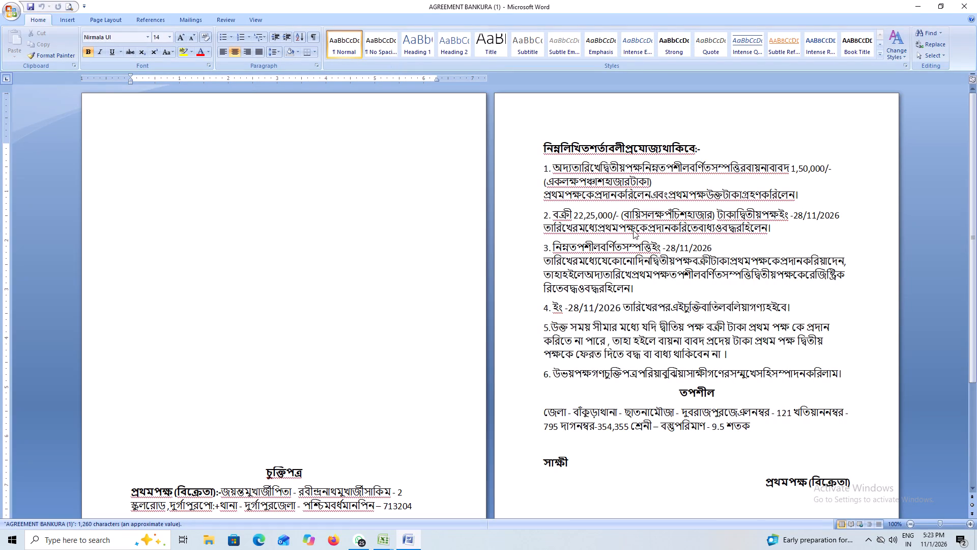
Copy the entire clause 5 paragraph, including its number, from the agreement's list of terms.
{"action": "scroll", "coordinate": [307, 382], "scroll_direction": "down", "scroll_amount": 9}
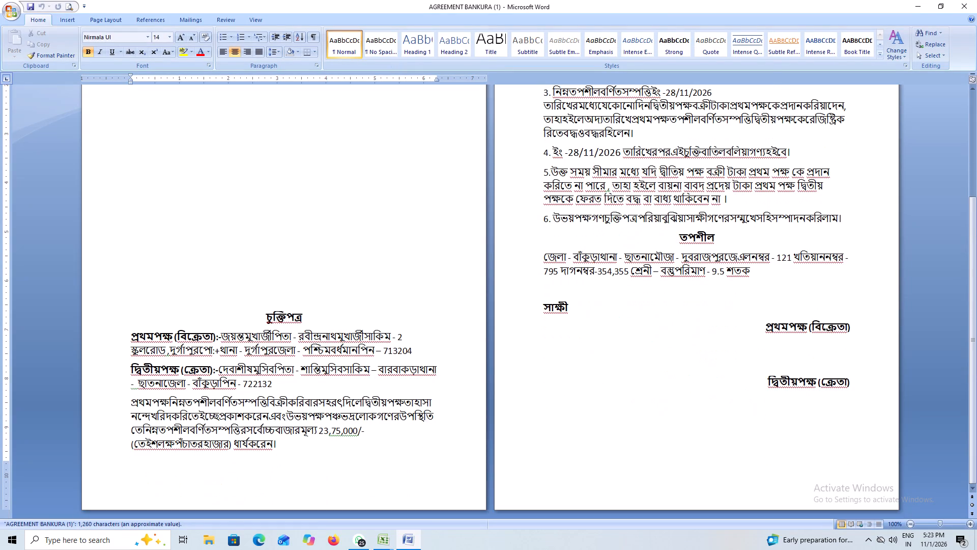
{"action": "scroll", "coordinate": [537, 423], "scroll_direction": "up", "scroll_amount": 5}
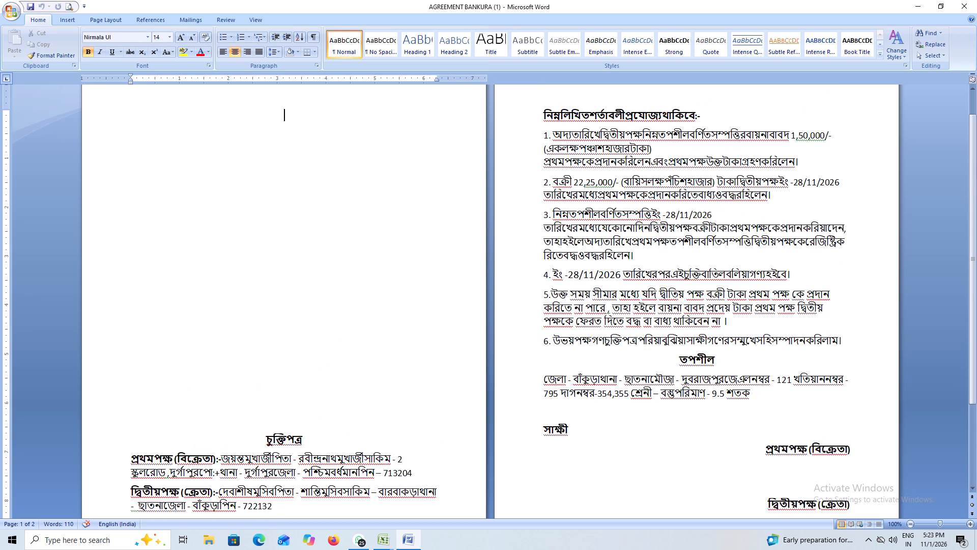
{"action": "left_click_drag", "start_coordinate": [543, 296], "coordinate": [717, 320]}
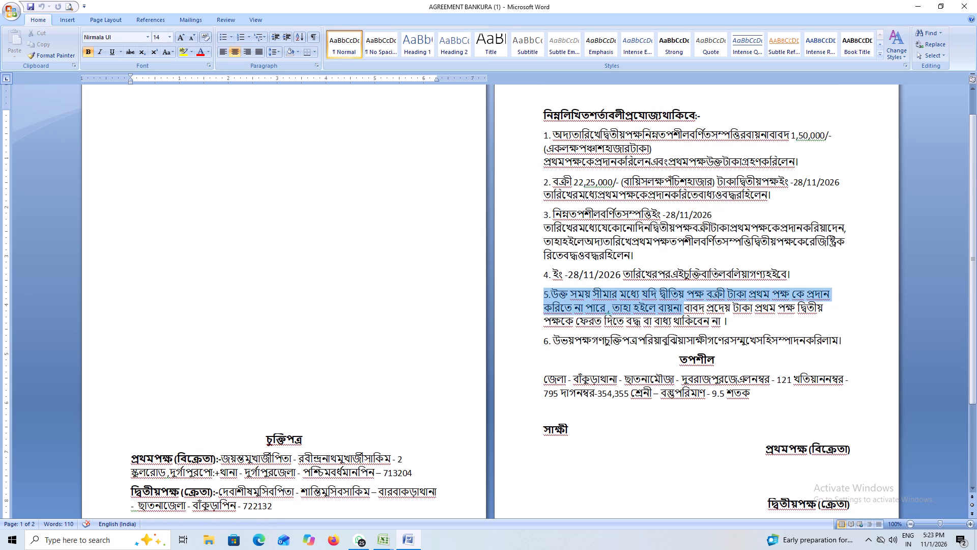
{"action": "left_click_drag", "start_coordinate": [717, 320], "coordinate": [728, 321]}
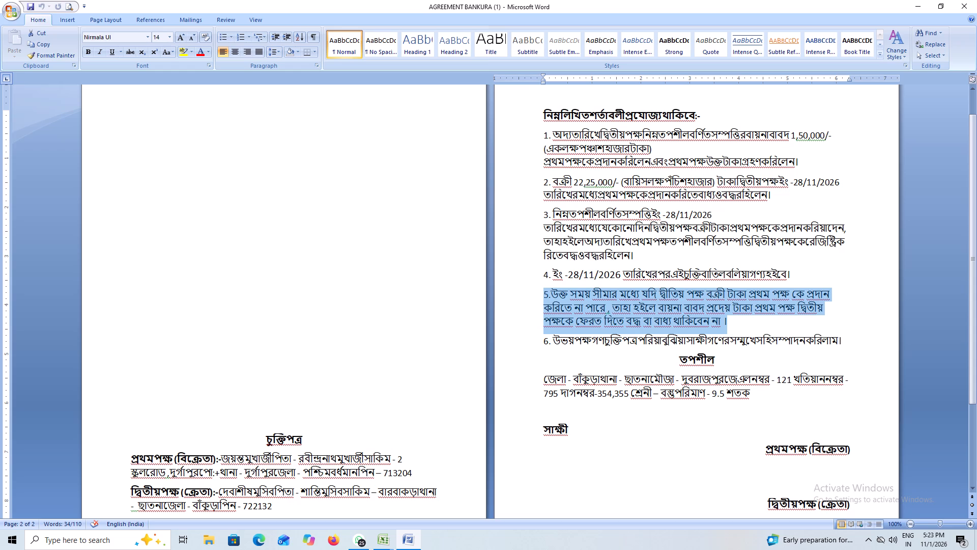
{"action": "key", "text": "ctrl+c"}
{"action": "scroll", "coordinate": [595, 352], "scroll_direction": "down", "scroll_amount": 4}
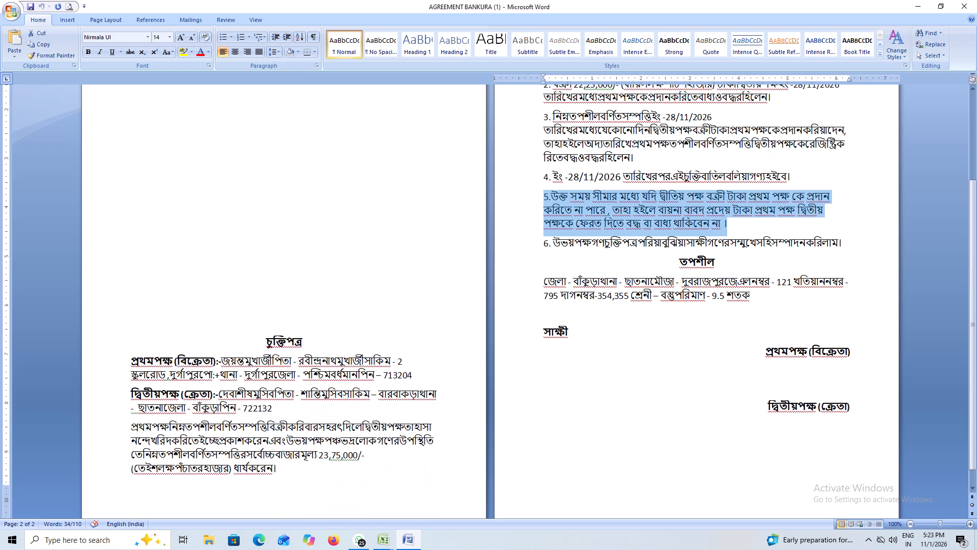
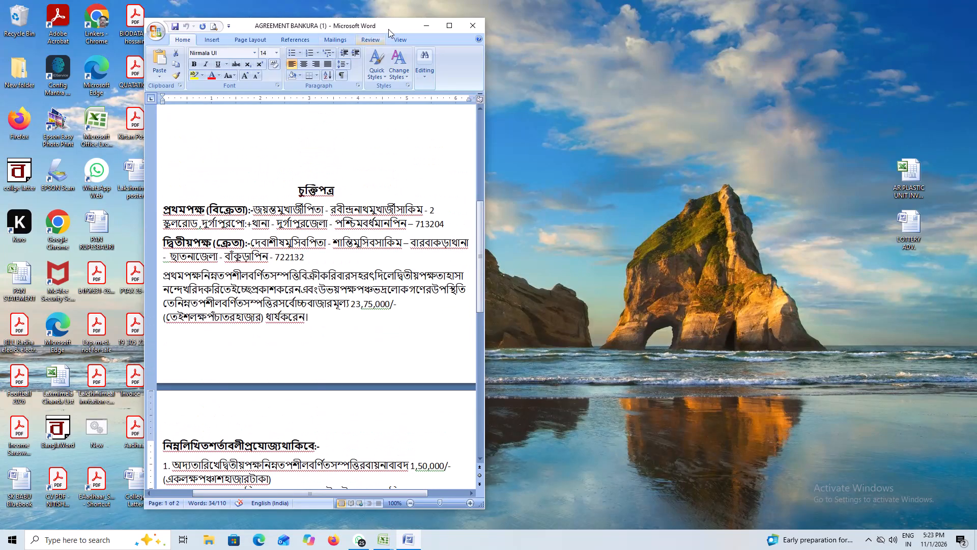
Move the agreement document's window across the desktop, well away from the columns of shortcuts.
{"action": "left_click_drag", "start_coordinate": [390, 27], "coordinate": [723, 39]}
{"action": "left_click_drag", "start_coordinate": [730, 34], "coordinate": [757, 32]}
{"action": "left_click_drag", "start_coordinate": [770, 32], "coordinate": [789, 32]}
{"action": "left_click_drag", "start_coordinate": [792, 31], "coordinate": [809, 27]}
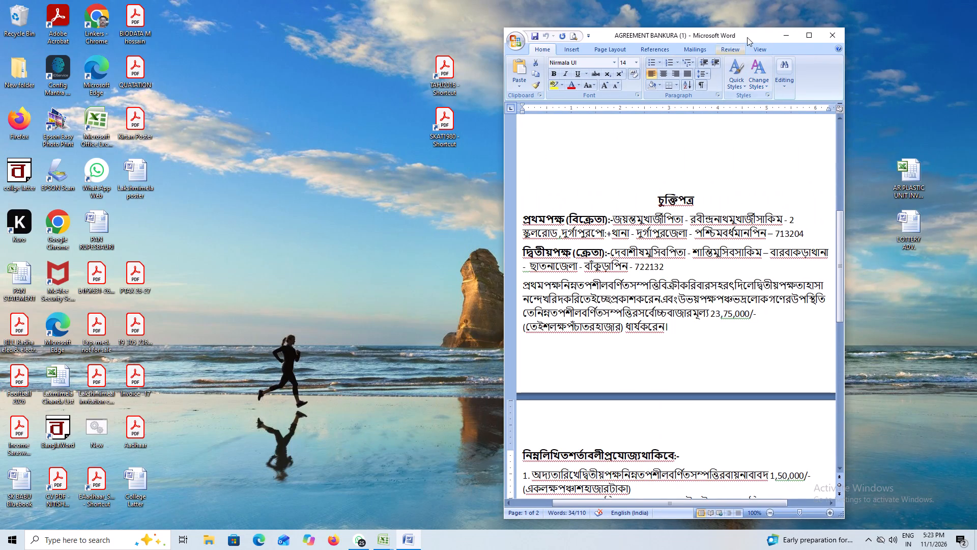
{"action": "left_click_drag", "start_coordinate": [749, 33], "coordinate": [794, 40]}
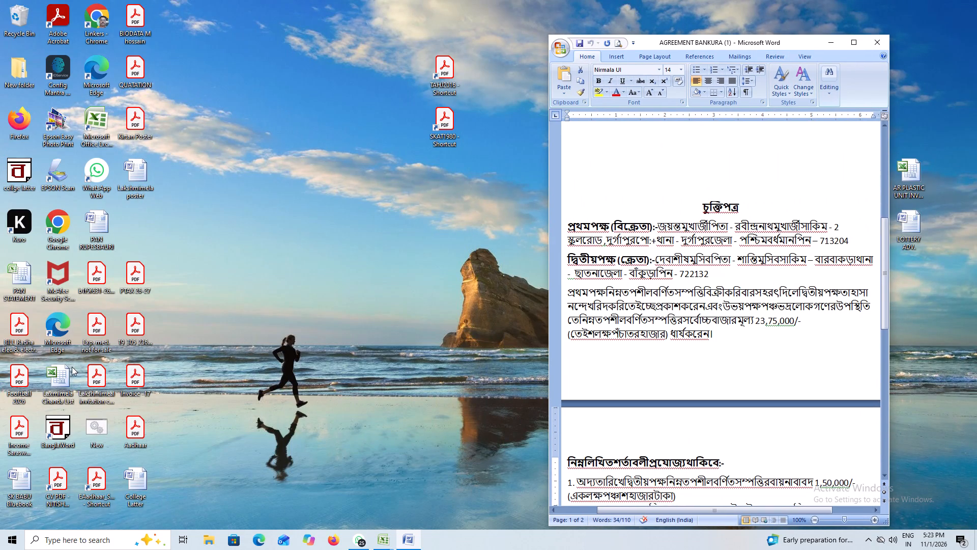
Launch BanglaWord from the desktop.
{"action": "double_click", "coordinate": [58, 427]}
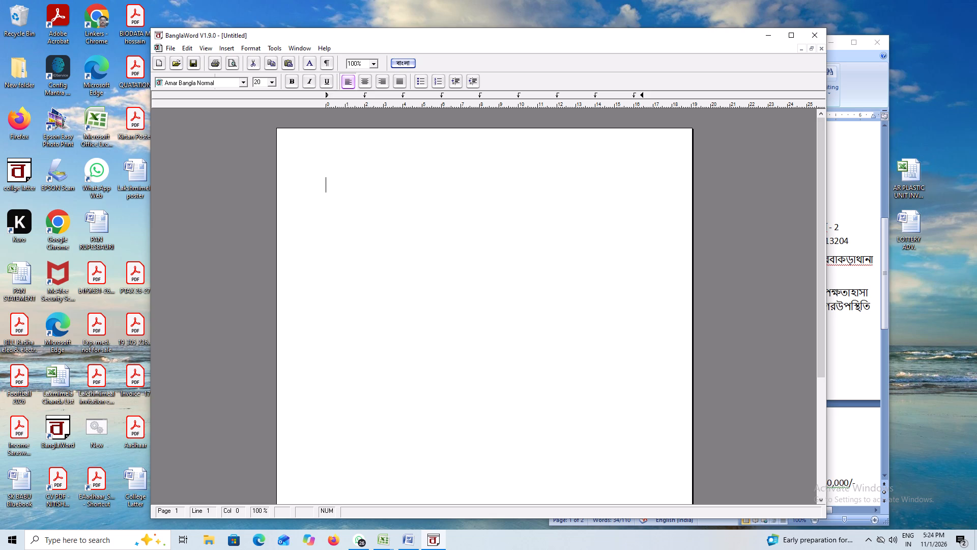
Paste the copied Bengali clause 5 into the blank document and add an empty line above it.
{"action": "key", "text": "ctrl+v"}
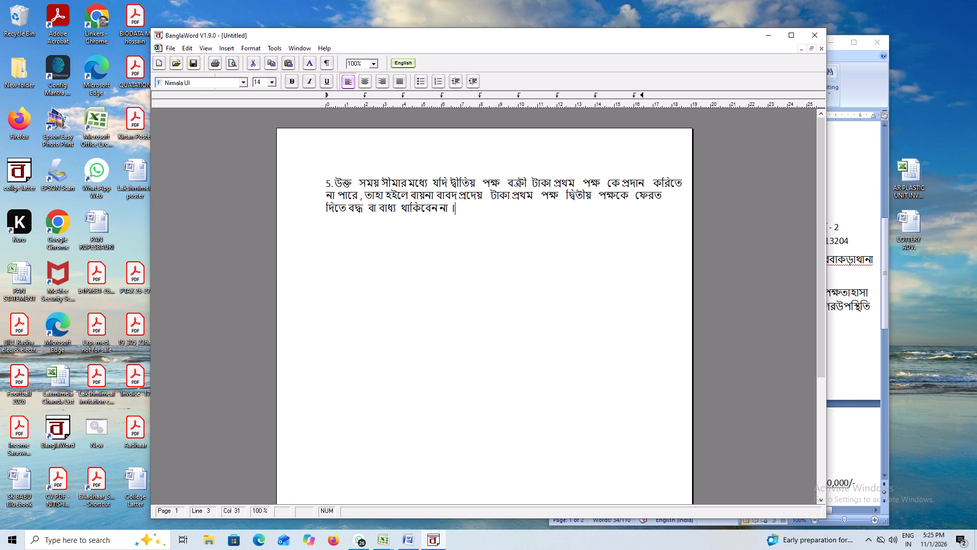
{"action": "left_click", "coordinate": [326, 178]}
{"action": "key", "text": "Return"}
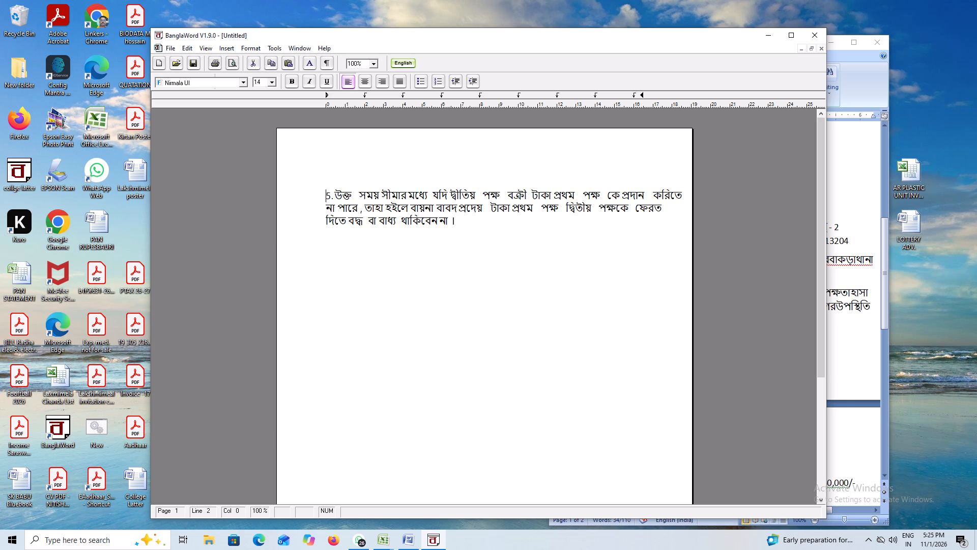
{"action": "left_click_drag", "start_coordinate": [323, 190], "coordinate": [506, 275]}
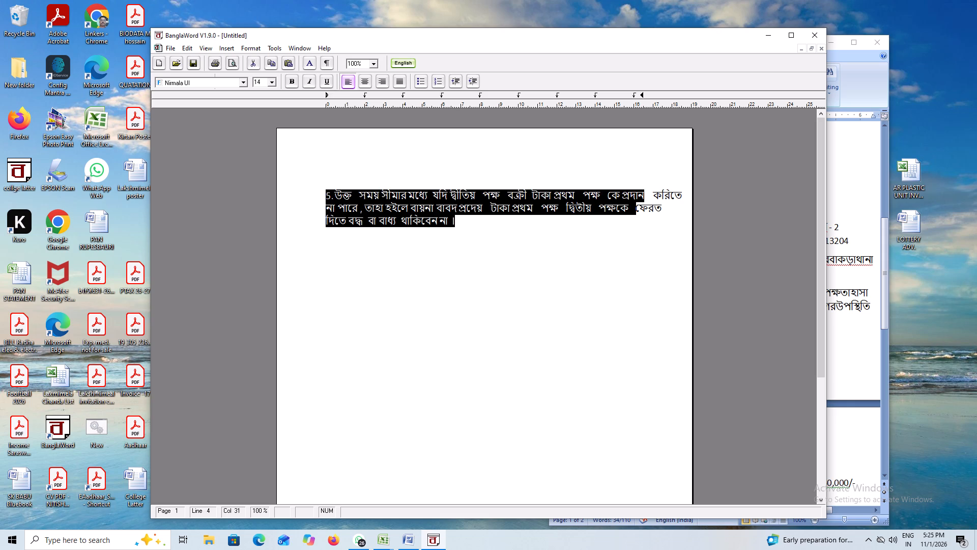
{"action": "left_click", "coordinate": [473, 223]}
{"action": "key", "text": "End"}
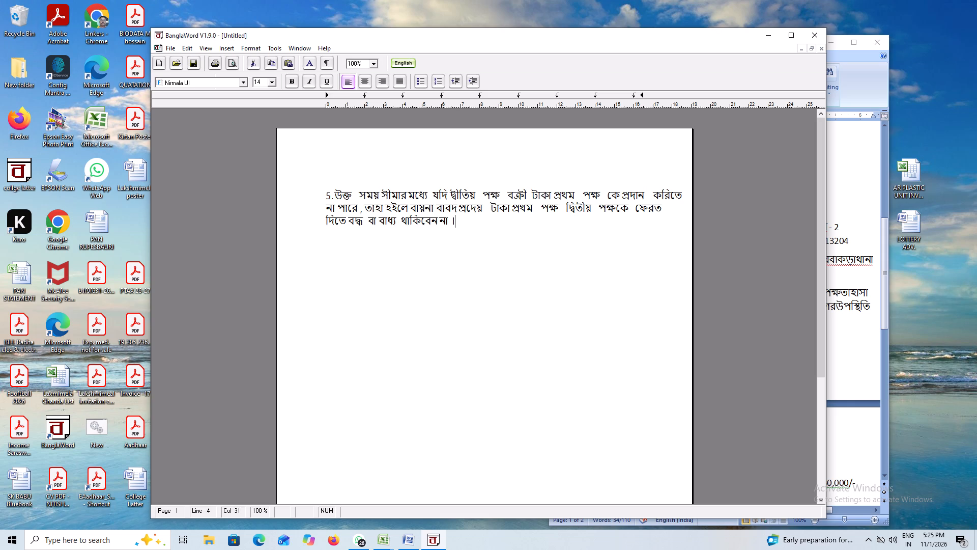
Start a new line numbered "5." below the pasted clause, leaving one empty line between them.
{"action": "key", "text": "Return"}
{"action": "key", "text": "Return"}
{"action": "type", "text": "5."}
{"action": "key", "text": "space"}
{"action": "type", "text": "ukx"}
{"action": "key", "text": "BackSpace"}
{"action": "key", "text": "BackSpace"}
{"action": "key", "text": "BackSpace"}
Set the font of the new line's number 5 to Amar Bangla Normal.
{"action": "left_click_drag", "start_coordinate": [337, 250], "coordinate": [322, 245]}
{"action": "left_click", "coordinate": [243, 83]}
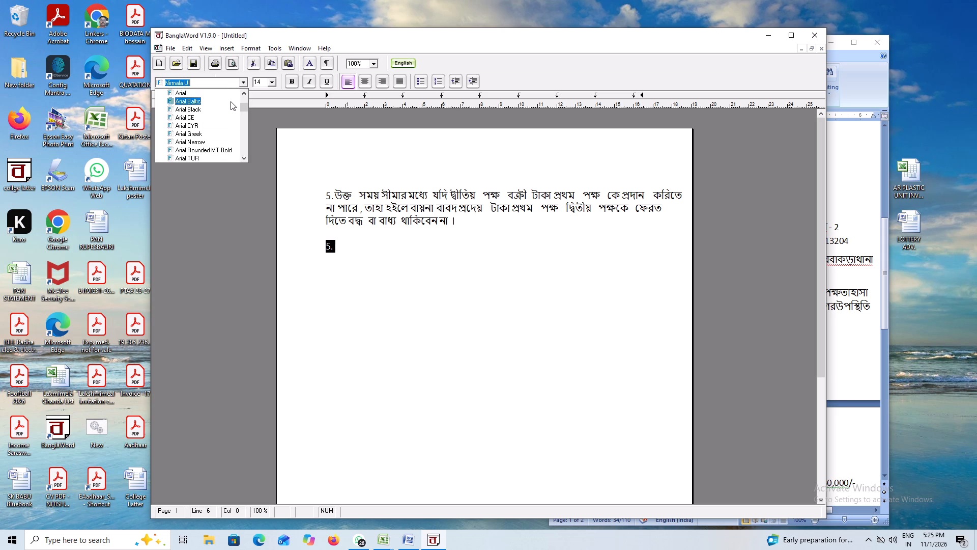
{"action": "scroll", "coordinate": [234, 130], "scroll_direction": "down", "scroll_amount": 2}
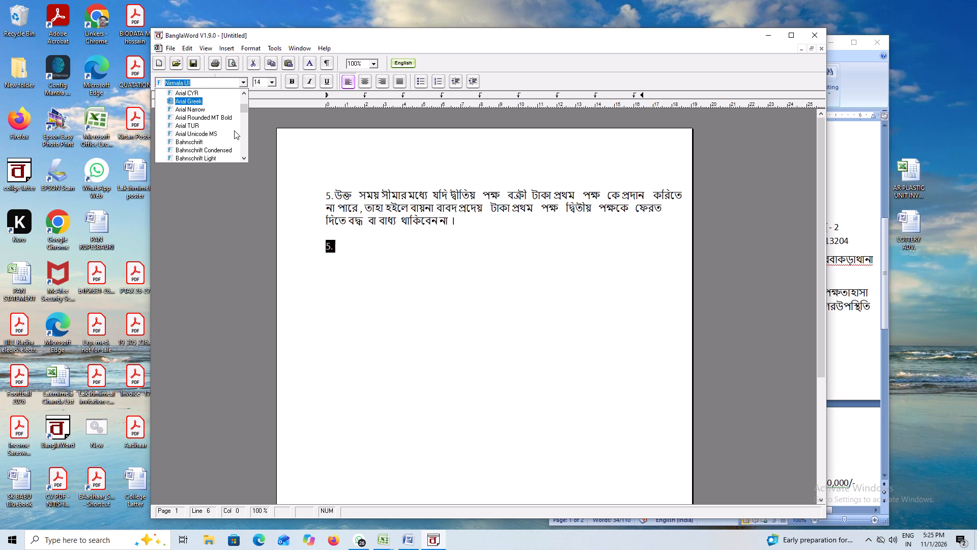
{"action": "scroll", "coordinate": [234, 130], "scroll_direction": "down", "scroll_amount": 4}
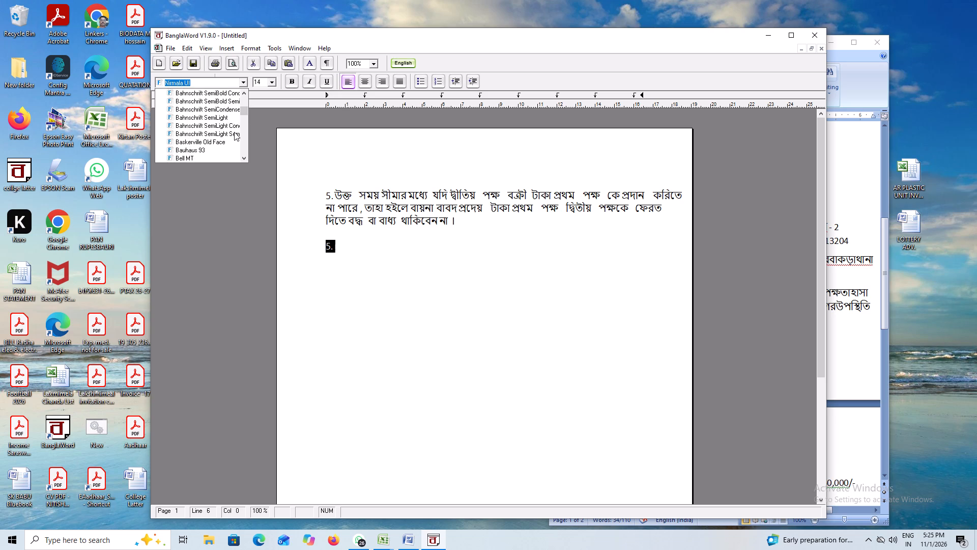
{"action": "scroll", "coordinate": [234, 134], "scroll_direction": "down", "scroll_amount": 1}
{"action": "scroll", "coordinate": [234, 133], "scroll_direction": "up", "scroll_amount": 2}
{"action": "scroll", "coordinate": [234, 133], "scroll_direction": "down", "scroll_amount": 1}
{"action": "scroll", "coordinate": [234, 133], "scroll_direction": "up", "scroll_amount": 1}
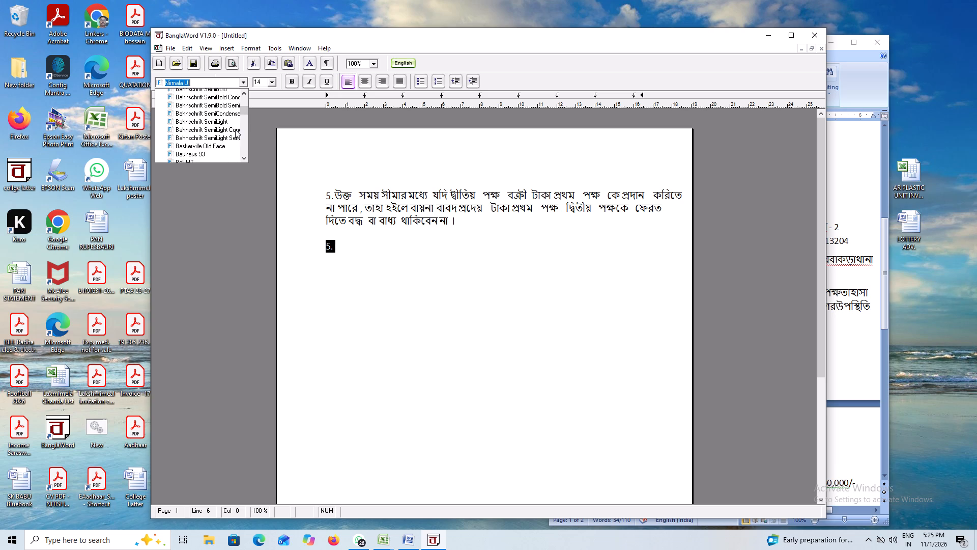
{"action": "scroll", "coordinate": [235, 129], "scroll_direction": "up", "scroll_amount": 6}
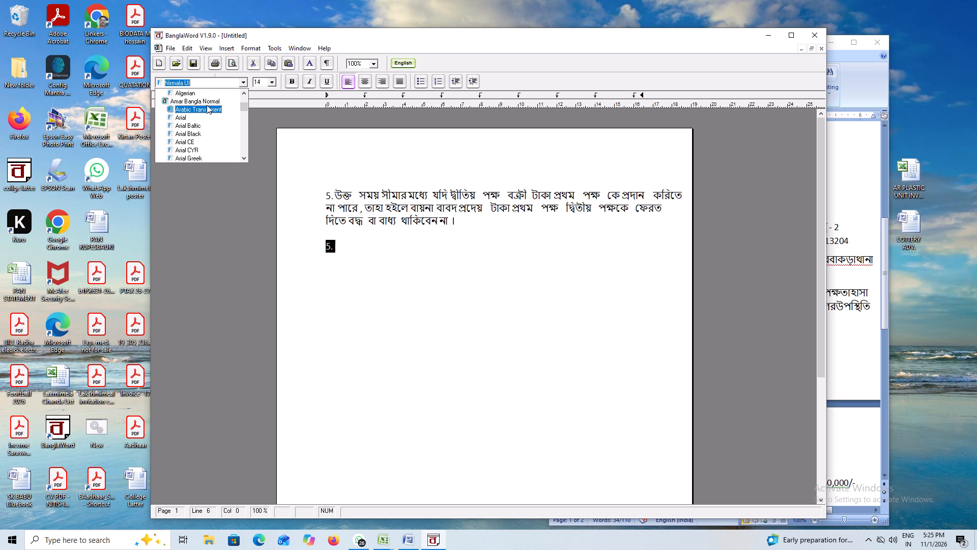
{"action": "left_click", "coordinate": [206, 103]}
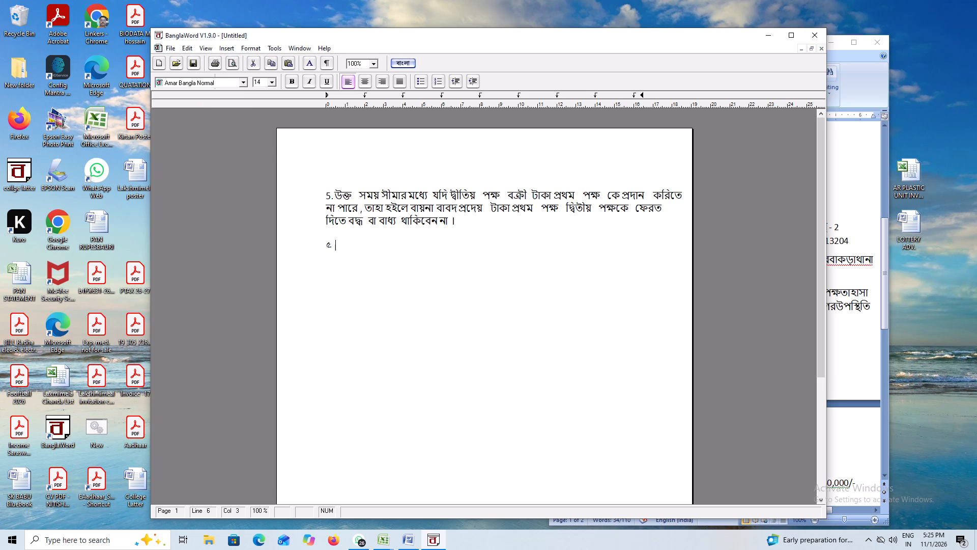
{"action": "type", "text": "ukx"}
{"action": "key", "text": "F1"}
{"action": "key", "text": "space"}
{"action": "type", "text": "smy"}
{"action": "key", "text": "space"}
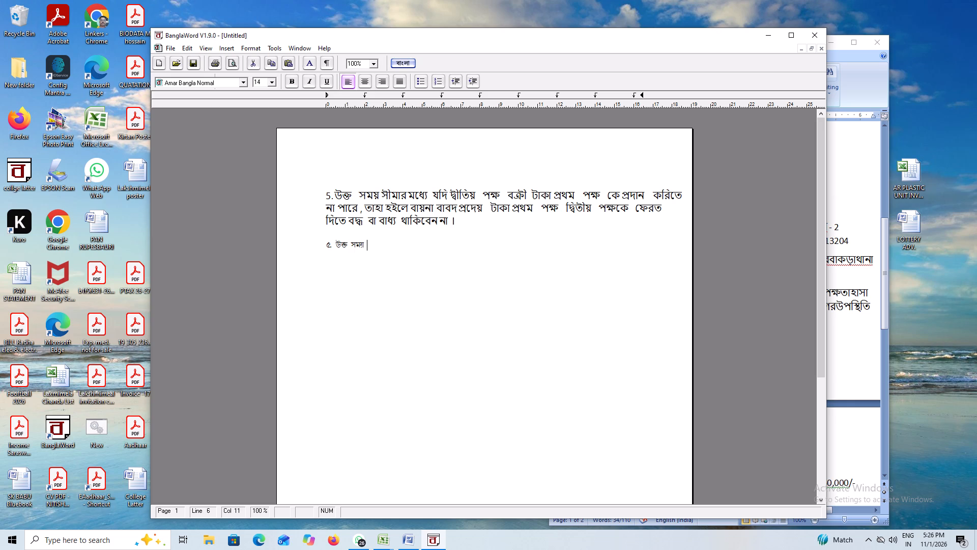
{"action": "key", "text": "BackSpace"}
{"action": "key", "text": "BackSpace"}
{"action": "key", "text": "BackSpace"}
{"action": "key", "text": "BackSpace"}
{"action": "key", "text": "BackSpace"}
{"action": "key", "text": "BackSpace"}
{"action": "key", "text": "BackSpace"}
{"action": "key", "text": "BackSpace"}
Enter "৩৫৫,০০০/- এর" after the number ৫ on the new line.
{"action": "type", "text": "355"}
{"action": "type", "text": ",000"}
{"action": "type", "text": "/- erj"}
{"action": "key", "text": "BackSpace"}
{"action": "key", "text": "space"}
{"action": "type", "text": "ca"}
{"action": "key", "text": "BackSpace"}
{"action": "key", "text": "BackSpace"}
Write "ক্যাপিটাল" after "এর" and trim it back to "ক্য".
{"action": "key", "text": "k"}
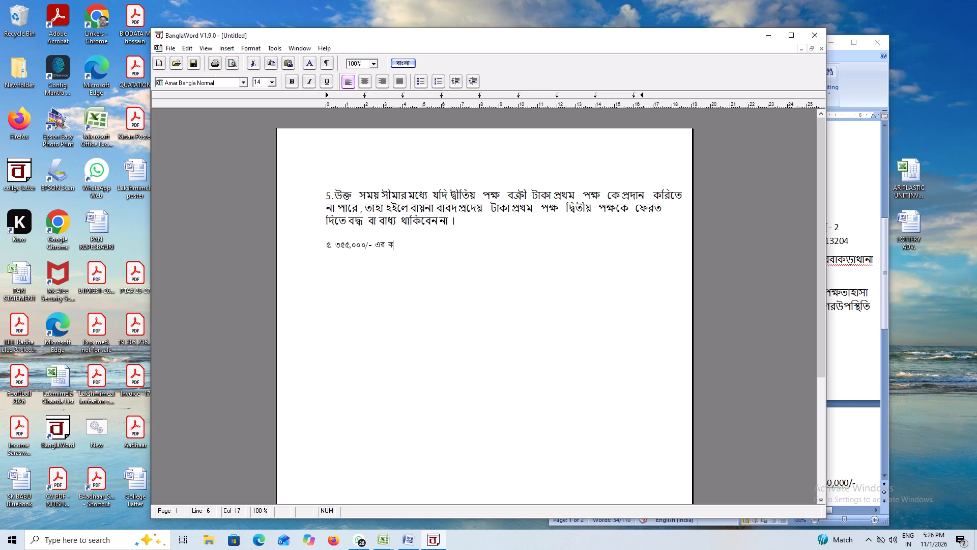
{"action": "type", "text": "zapita"}
{"action": "type", "text": "l"}
{"action": "key", "text": "space"}
{"action": "key", "text": "BackSpace"}
{"action": "key", "text": "BackSpace"}
{"action": "key", "text": "BackSpace"}
{"action": "key", "text": "BackSpace"}
{"action": "key", "text": "BackSpace"}
{"action": "key", "text": "BackSpace"}
{"action": "key", "text": "BackSpace"}
Leave a wide blank gap after "ক্য" and add the word "ও".
{"action": "key", "text": "space"}
{"action": "key", "text": "space"}
{"action": "key", "text": "space"}
{"action": "key", "text": "space"}
{"action": "key", "text": "space"}
{"action": "key", "text": "space"}
{"action": "key", "text": "space"}
{"action": "key", "text": "space"}
{"action": "key", "text": "space"}
{"action": "key", "text": "space"}
{"action": "type", "text": "o"}
{"action": "key", "text": "space"}
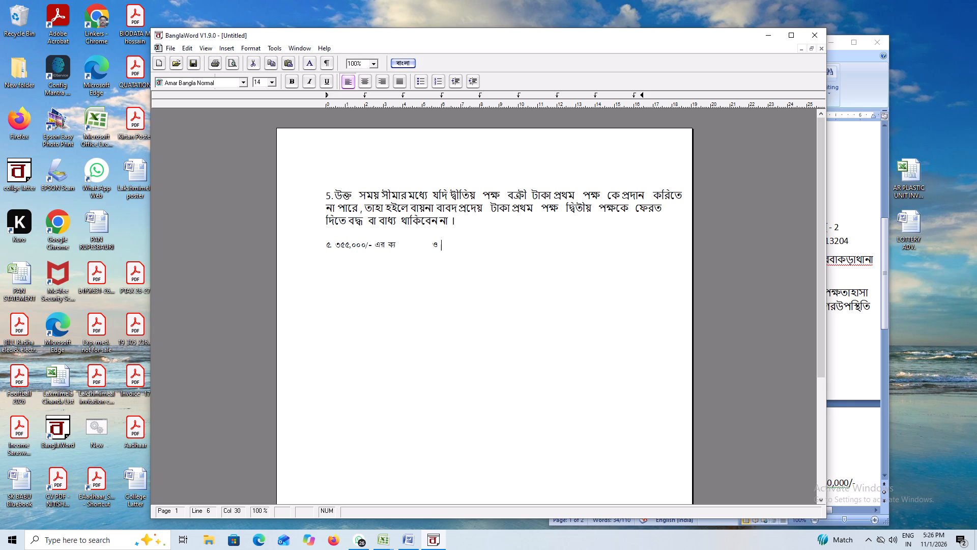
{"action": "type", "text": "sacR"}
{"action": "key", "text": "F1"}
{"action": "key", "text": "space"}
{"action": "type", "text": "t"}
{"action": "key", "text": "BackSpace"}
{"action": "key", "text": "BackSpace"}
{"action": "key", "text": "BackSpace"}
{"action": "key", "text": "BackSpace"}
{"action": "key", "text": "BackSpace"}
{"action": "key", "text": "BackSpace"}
Leave another wide blank gap after "ও" and complete the line with "দিতে বাধ্য থাকিব।".
{"action": "key", "text": "space"}
{"action": "key", "text": "space"}
{"action": "type", "text": "vi"}
{"action": "type", "text": "xe baV"}
{"action": "key", "text": "a"}
{"action": "key", "text": "BackSpace"}
{"action": "key", "text": "x"}
{"action": "key", "text": "BackSpace"}
{"action": "type", "text": "z Xa"}
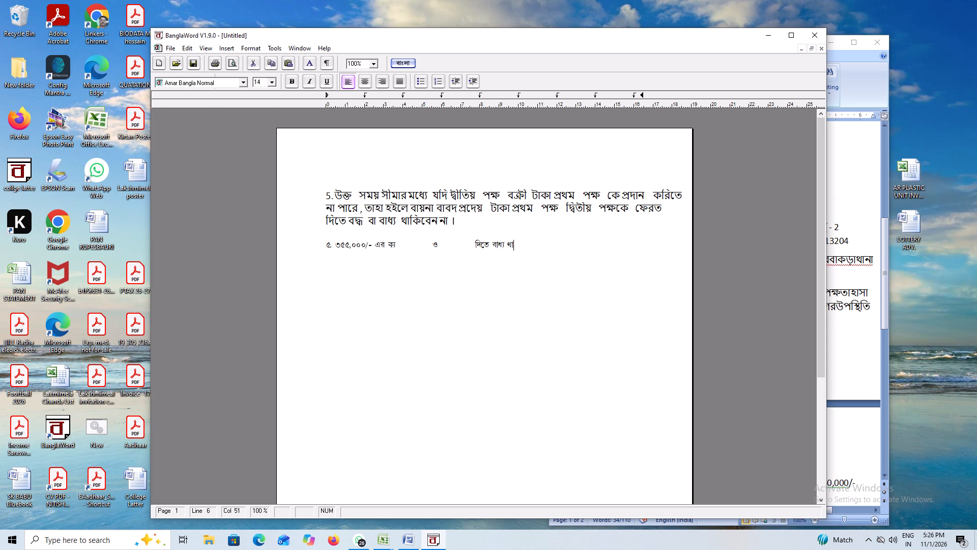
{"action": "key", "text": "BackSpace"}
{"action": "type", "text": "akib."}
{"action": "key", "text": "space"}
Start the following line with the item number "৬।".
{"action": "key", "text": "Return"}
{"action": "key", "text": "6"}
{"action": "type", "text": "."}
{"action": "key", "text": "space"}
Write "বায়না বাবদ দেয় ১৫০,০০০/- টাকা" after the item number "৬।".
{"action": "type", "text": "bayna babv"}
{"action": "key", "text": "space"}
{"action": "key", "text": "1"}
{"action": "key", "text": "5"}
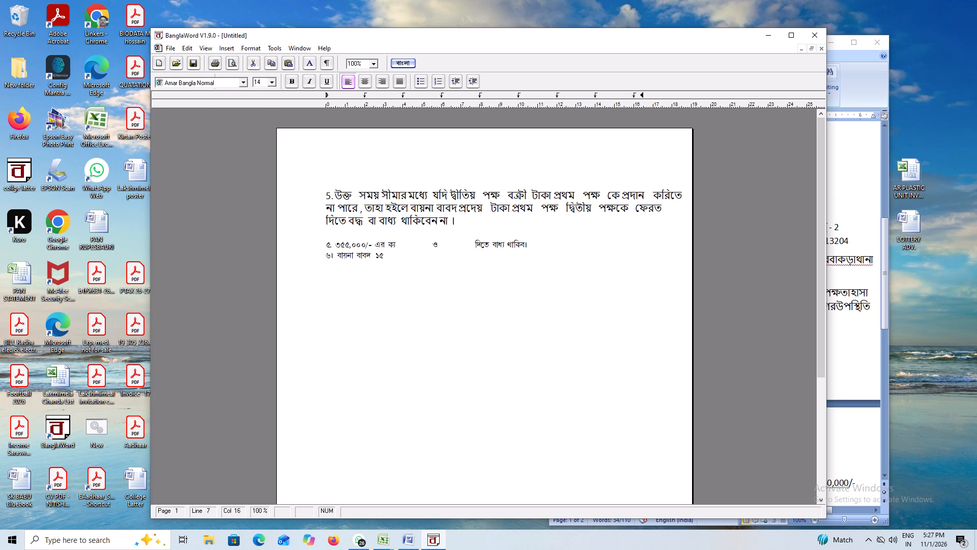
{"action": "key", "text": "BackSpace"}
{"action": "key", "text": "BackSpace"}
{"action": "type", "text": "vey"}
{"action": "key", "text": "space"}
{"action": "type", "text": "150"}
{"action": "type", "text": ",000/- taka"}
{"action": "key", "text": "space"}
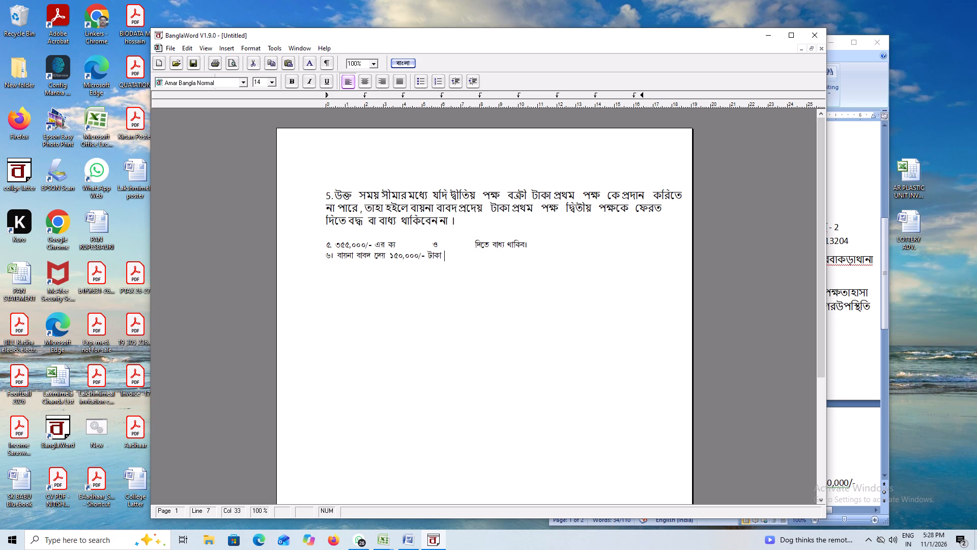
Insert "উক্ত সময়ের মধ্যে" and the beginning "রেজি" before "বায়না" in item ৬.
{"action": "left_click", "coordinate": [337, 256]}
{"action": "type", "text": "ukx"}
{"action": "key", "text": "F1"}
{"action": "key", "text": "space"}
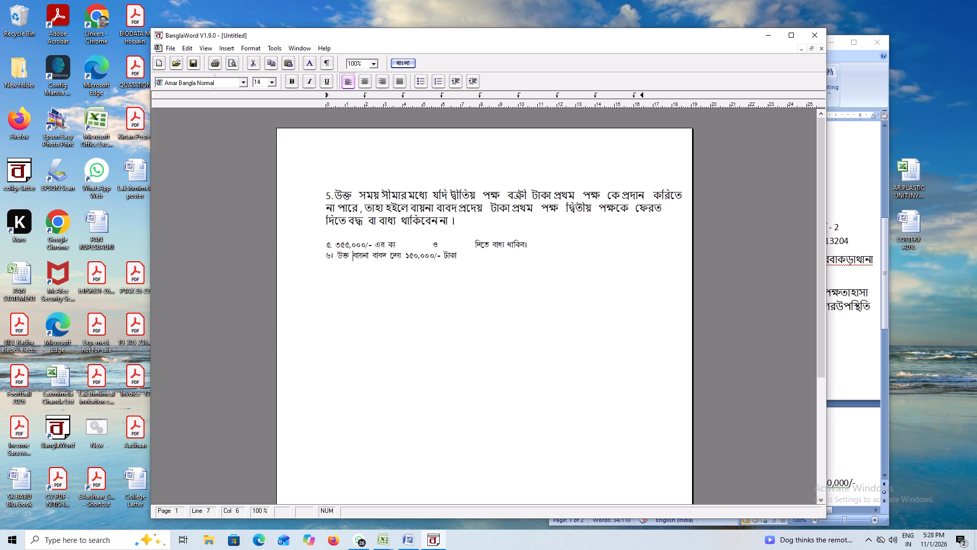
{"action": "type", "text": "smyer mVe"}
{"action": "type", "text": "z"}
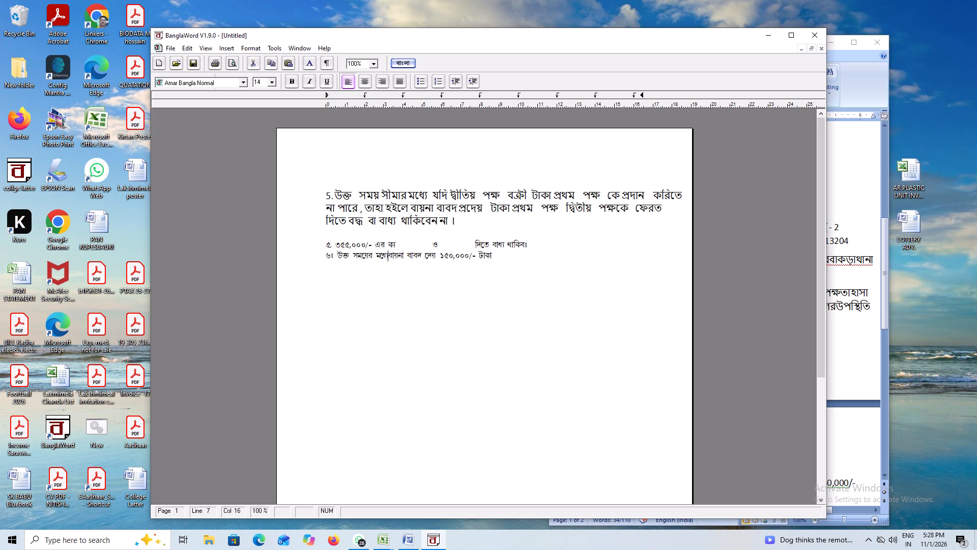
{"action": "key", "text": "space"}
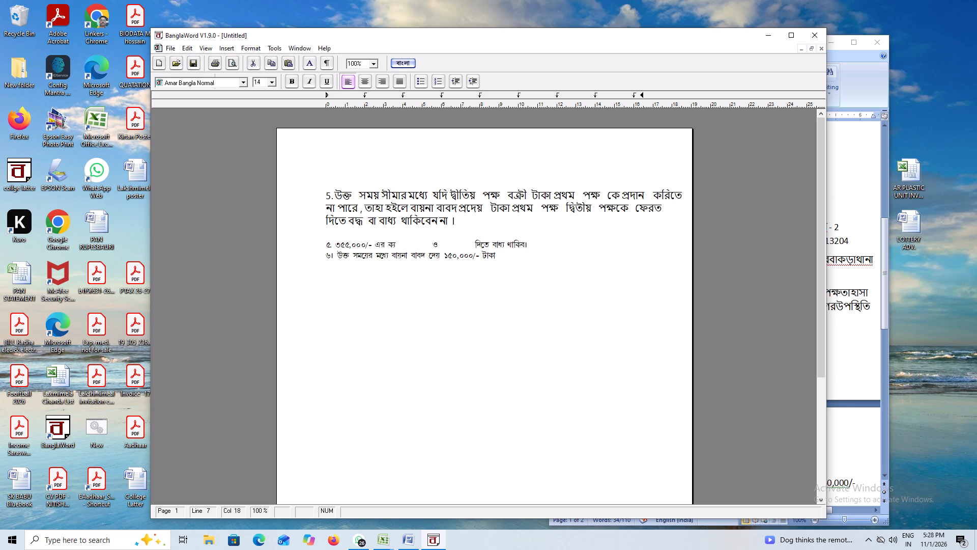
{"action": "type", "text": "re"}
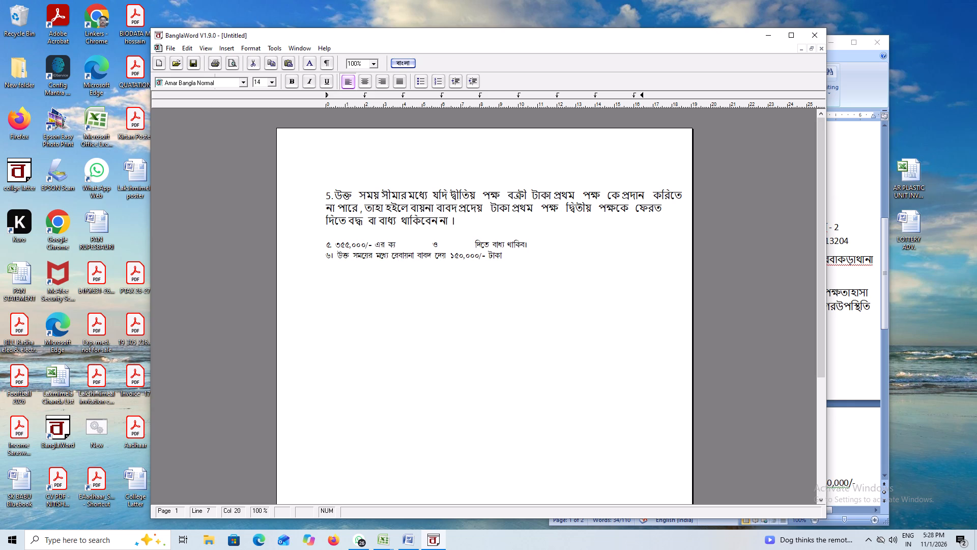
{"action": "type", "text": "ji"}
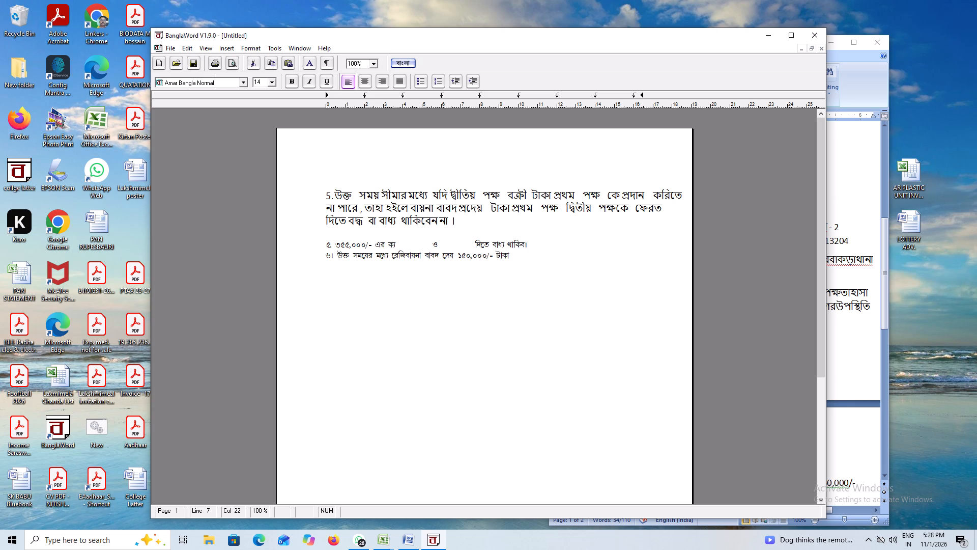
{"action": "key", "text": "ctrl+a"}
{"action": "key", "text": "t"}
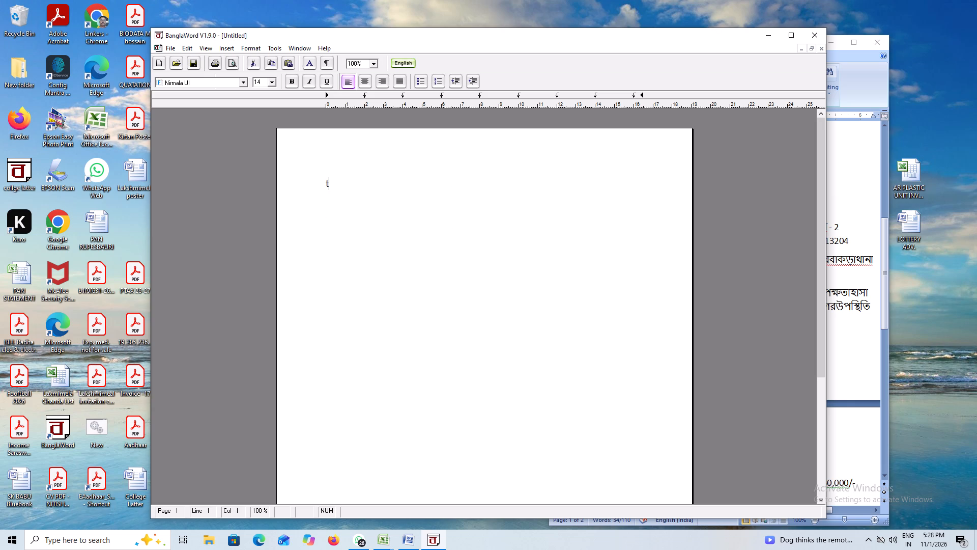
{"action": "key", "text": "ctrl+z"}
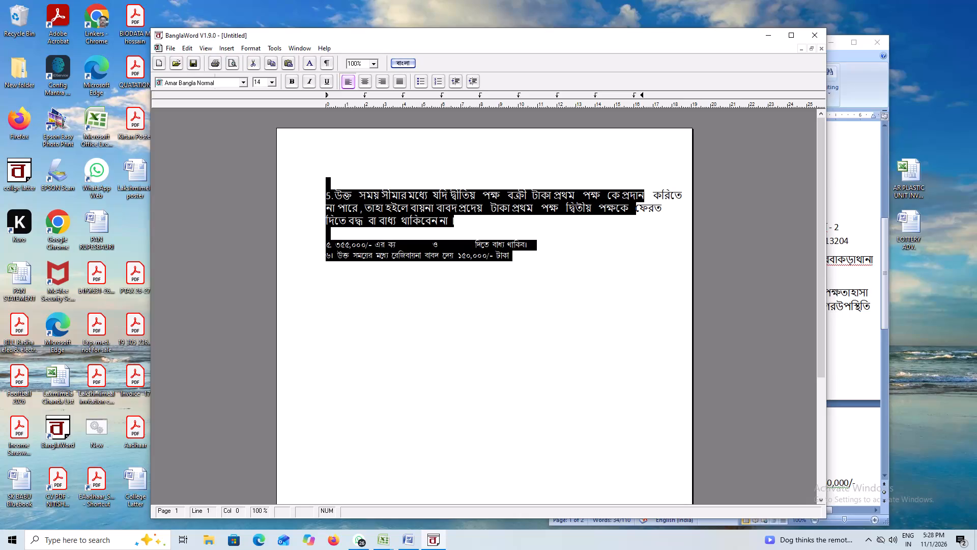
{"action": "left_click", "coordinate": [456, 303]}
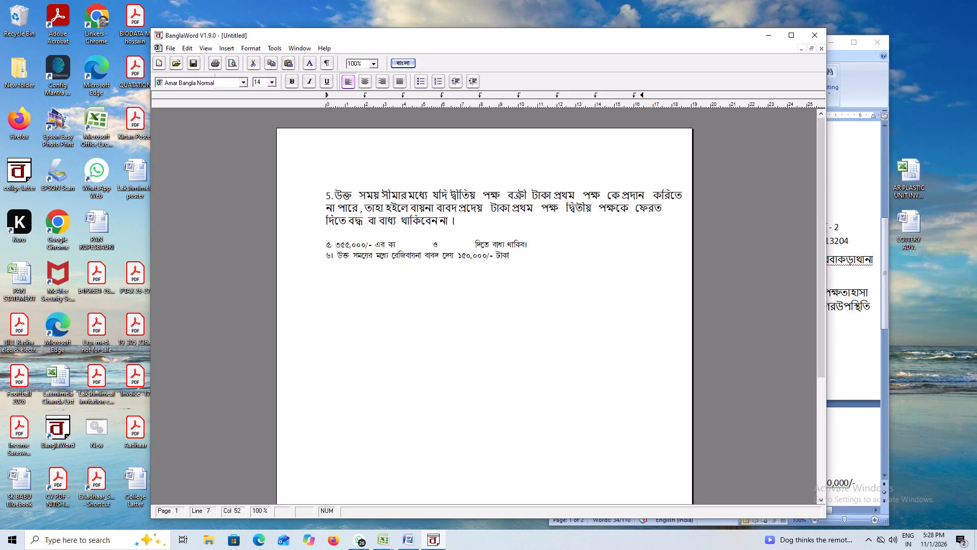
Complete the word begun with "রেজি" as "রেজিষ্ট্রি" before "বায়না" in item ৬.
{"action": "left_click", "coordinate": [405, 256]}
{"action": "key", "text": "ctrl+s"}
{"action": "key", "text": "r"}
{"action": "key", "text": "F1"}
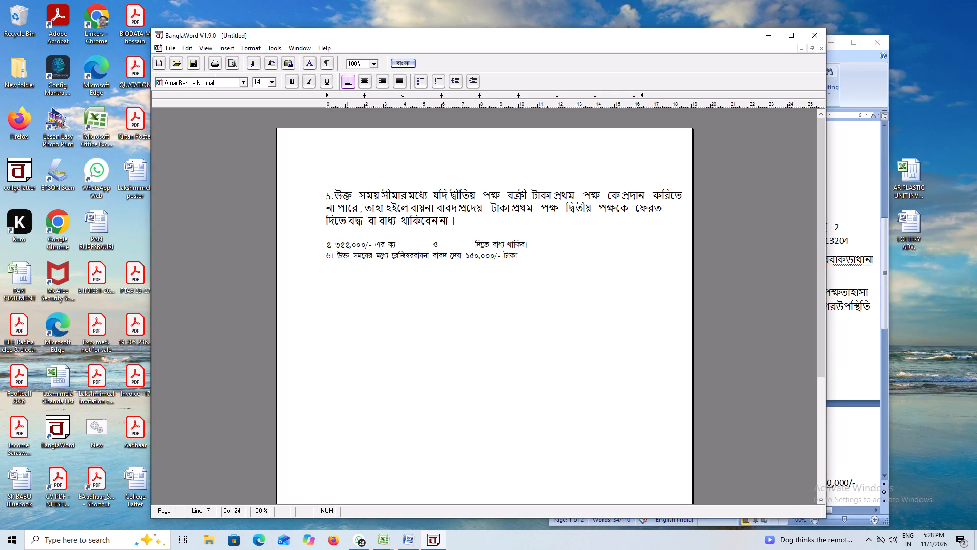
{"action": "key", "text": "BackSpace"}
{"action": "key", "text": "r"}
{"action": "key", "text": "F1"}
{"action": "key", "text": "BackSpace"}
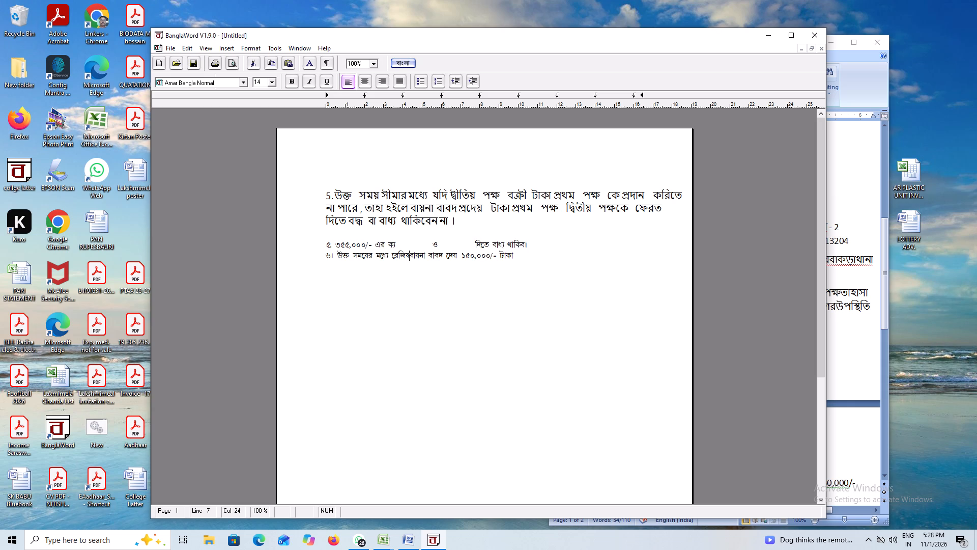
{"action": "key", "text": "t"}
{"action": "key", "text": "F1"}
{"action": "key", "text": "r"}
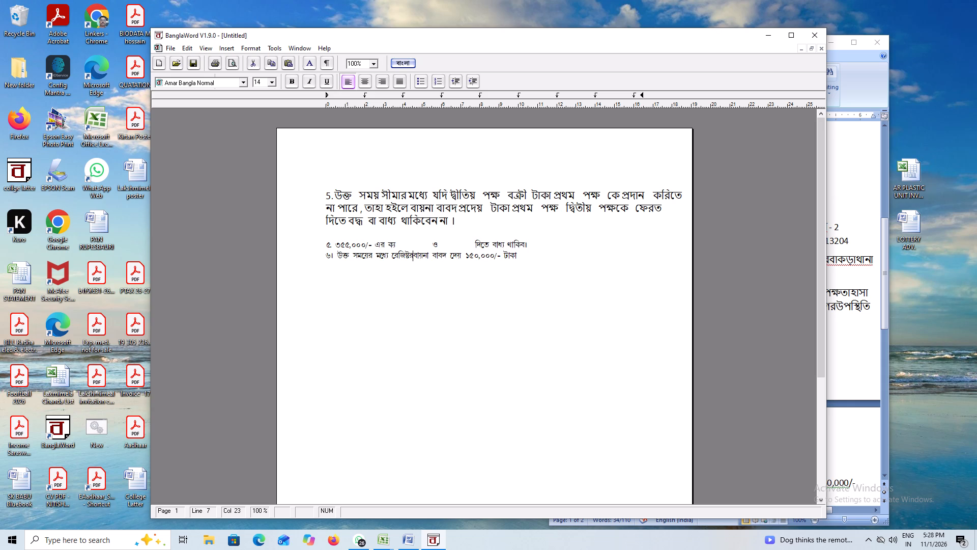
{"action": "key", "text": "F1"}
{"action": "type", "text": "i"}
{"action": "key", "text": "space"}
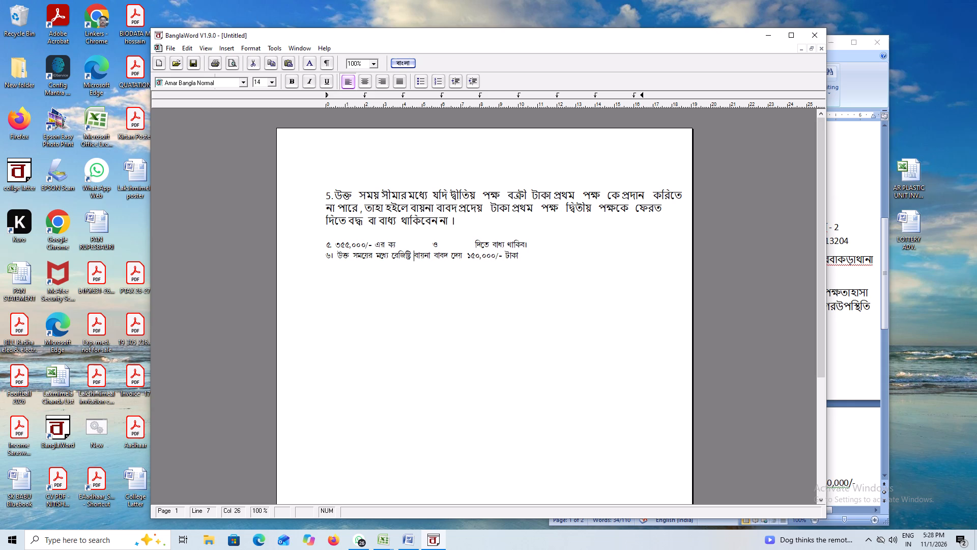
Insert "করতে না পারলে" between "রেজিষ্ট্রি" and "বায়না" in item ৬.
{"action": "key", "text": "k"}
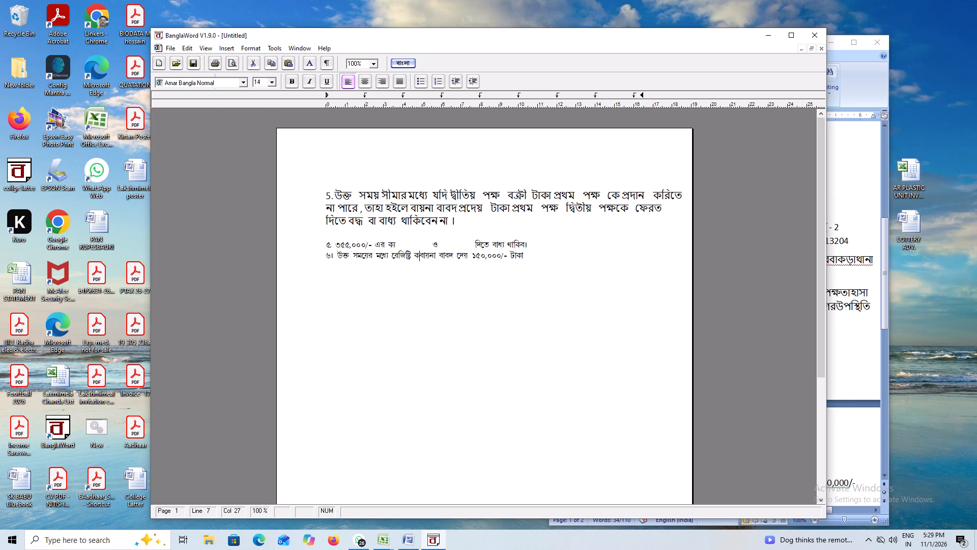
{"action": "type", "text": "rc"}
{"action": "key", "text": "BackSpace"}
{"action": "type", "text": "xe na parle"}
{"action": "key", "text": "space"}
End item ৬ with "ফেরৎ হইবে না।", without a space inside "হইবে", and start a new line.
{"action": "key", "text": "End"}
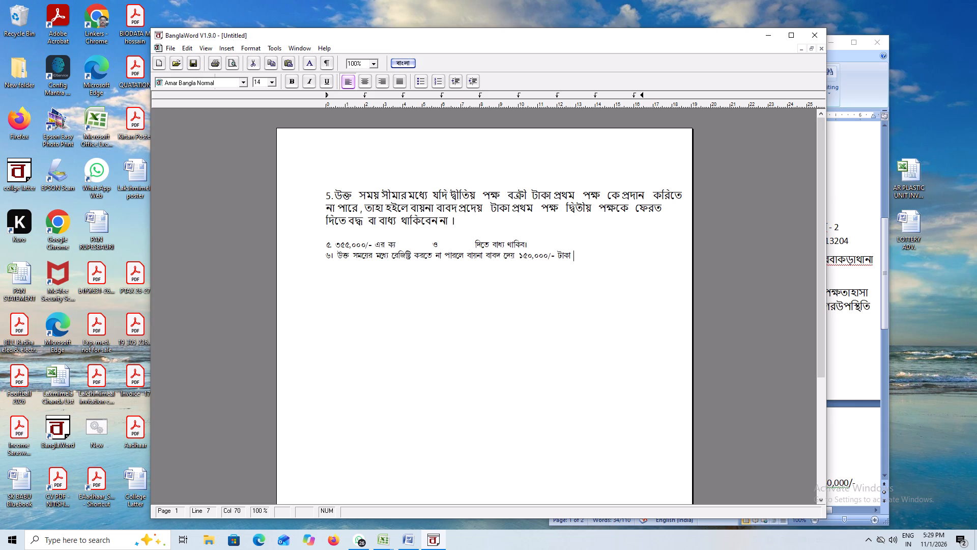
{"action": "type", "text": "PerF"}
{"action": "key", "text": "space"}
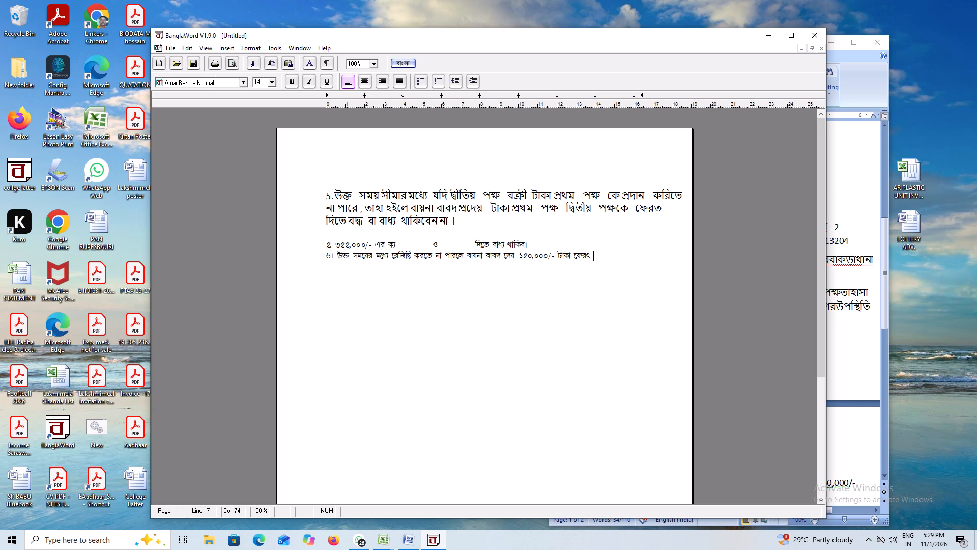
{"action": "type", "text": "h i"}
{"action": "type", "text": "be"}
{"action": "key", "text": "space"}
{"action": "type", "text": "na."}
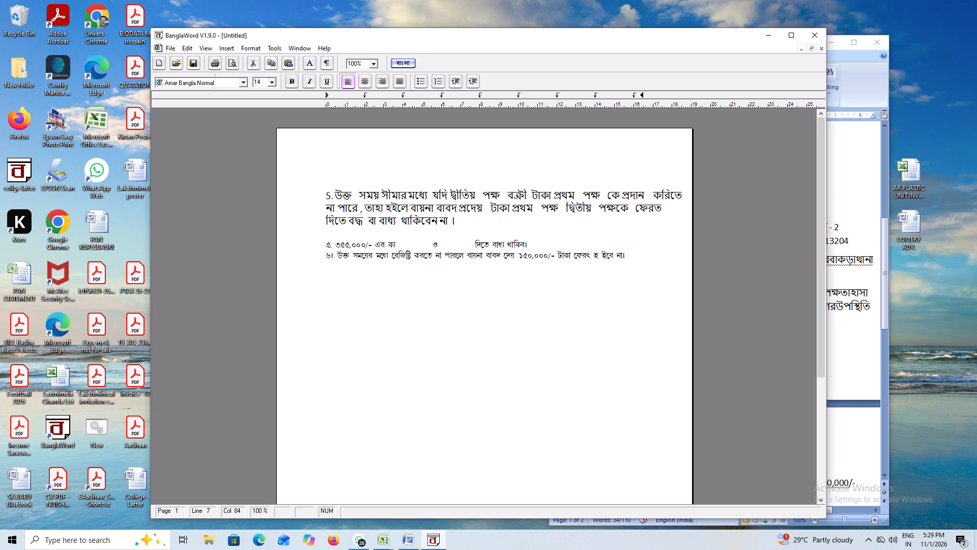
{"action": "left_click", "coordinate": [602, 253]}
{"action": "key", "text": "BackSpace"}
{"action": "left_click", "coordinate": [623, 255]}
{"action": "key", "text": "Return"}
Delete "ক্য" after "এর" in item ৫.
{"action": "left_click", "coordinate": [396, 243]}
{"action": "key", "text": "BackSpace"}
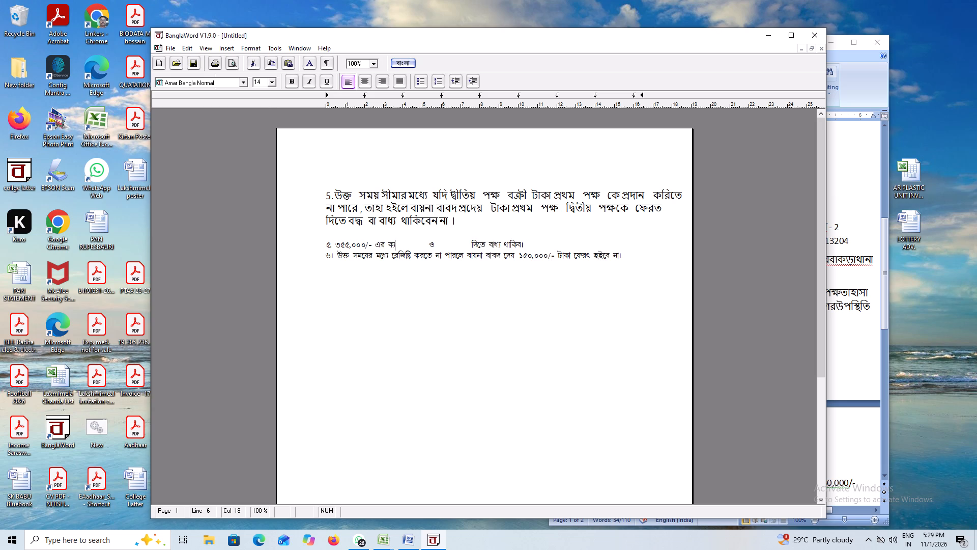
{"action": "key", "text": "BackSpace"}
{"action": "key", "text": "BackSpace"}
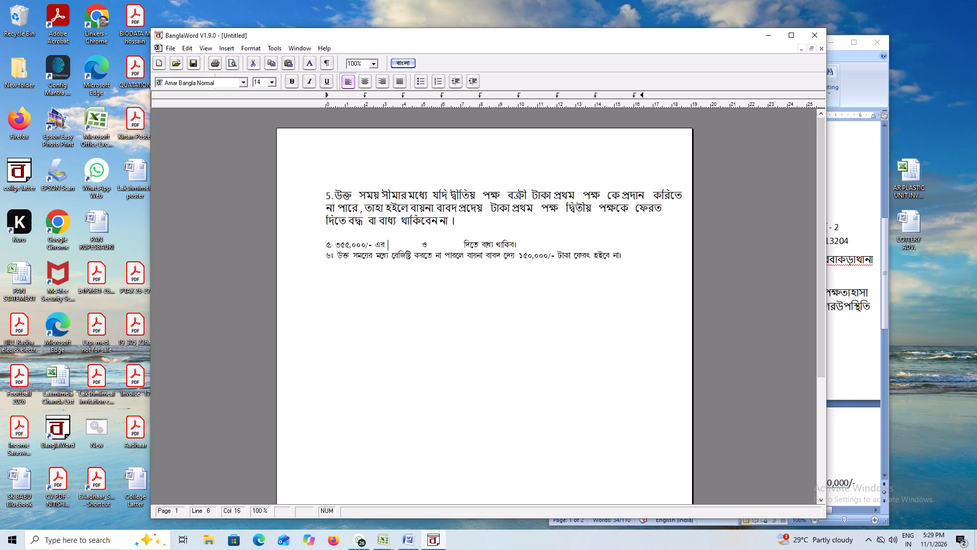
Switch the font to Arial for the text after "এর" in item ৫.
{"action": "left_click", "coordinate": [243, 81]}
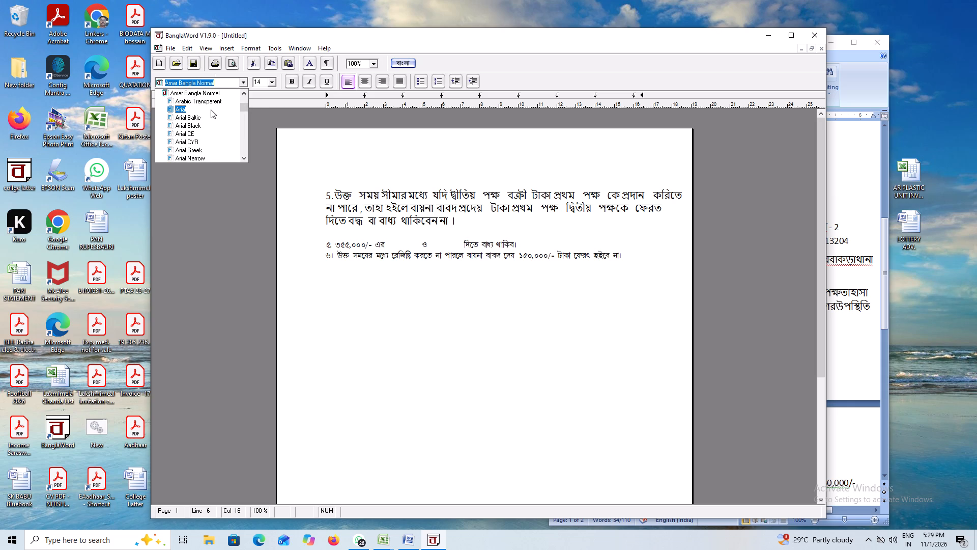
{"action": "left_click", "coordinate": [211, 109]}
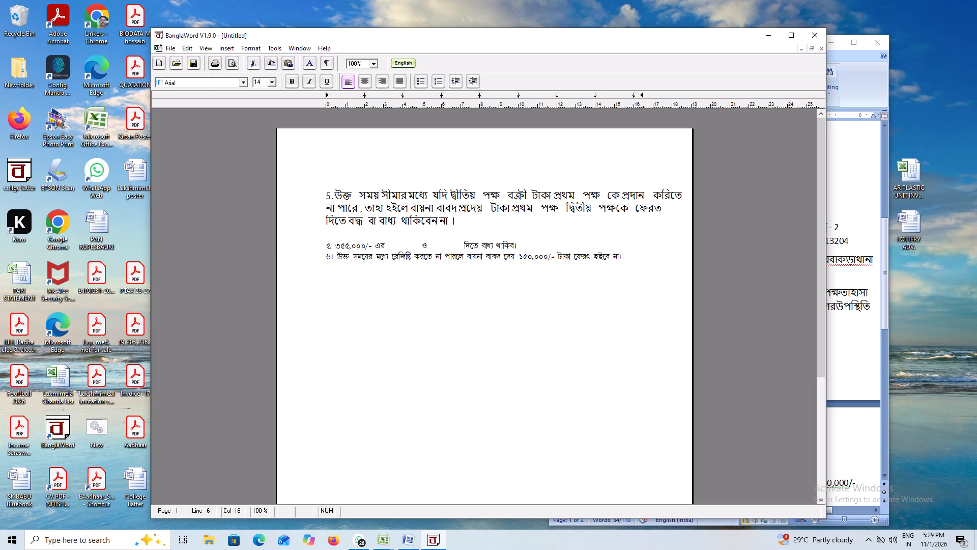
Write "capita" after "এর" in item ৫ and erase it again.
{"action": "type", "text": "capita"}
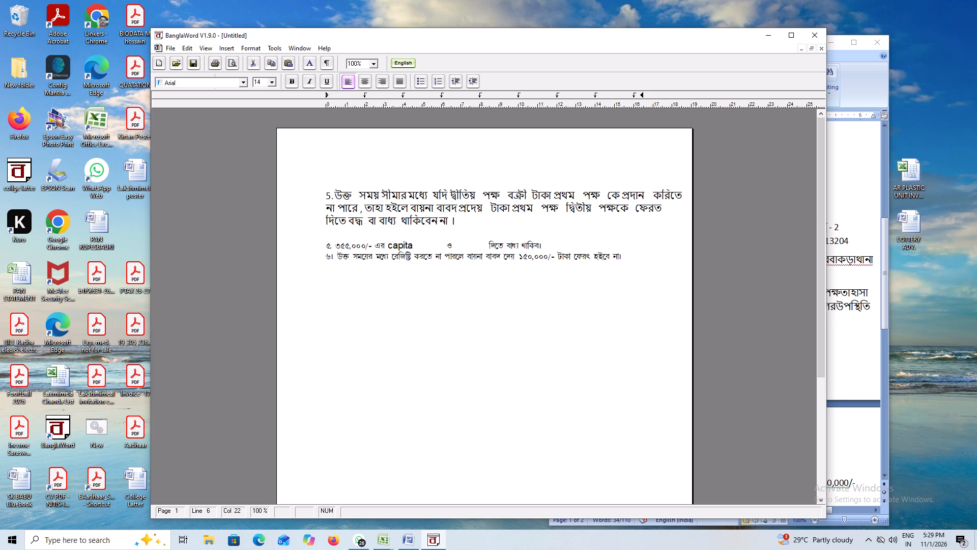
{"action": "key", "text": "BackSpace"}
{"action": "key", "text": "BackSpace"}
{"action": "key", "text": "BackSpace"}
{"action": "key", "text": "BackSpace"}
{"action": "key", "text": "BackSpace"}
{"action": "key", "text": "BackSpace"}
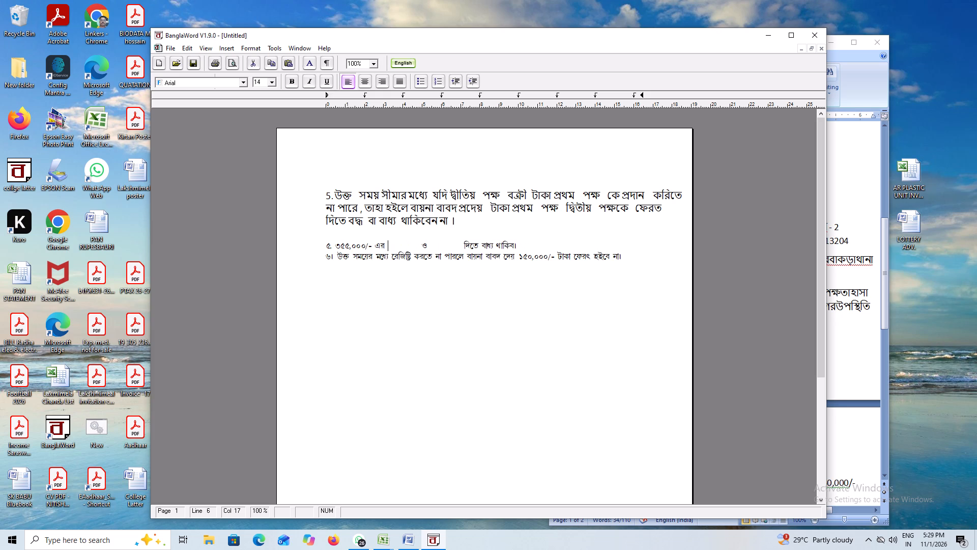
Insert "(Deed Valu- Rs.23,75,000 - " after "এর" in item ৫, leaving out "/-" and the closing bracket after the amount.
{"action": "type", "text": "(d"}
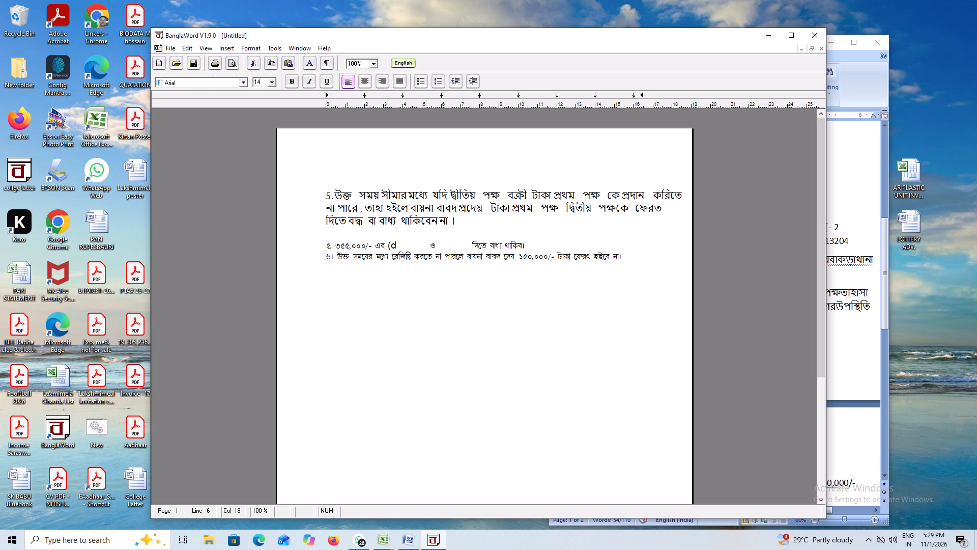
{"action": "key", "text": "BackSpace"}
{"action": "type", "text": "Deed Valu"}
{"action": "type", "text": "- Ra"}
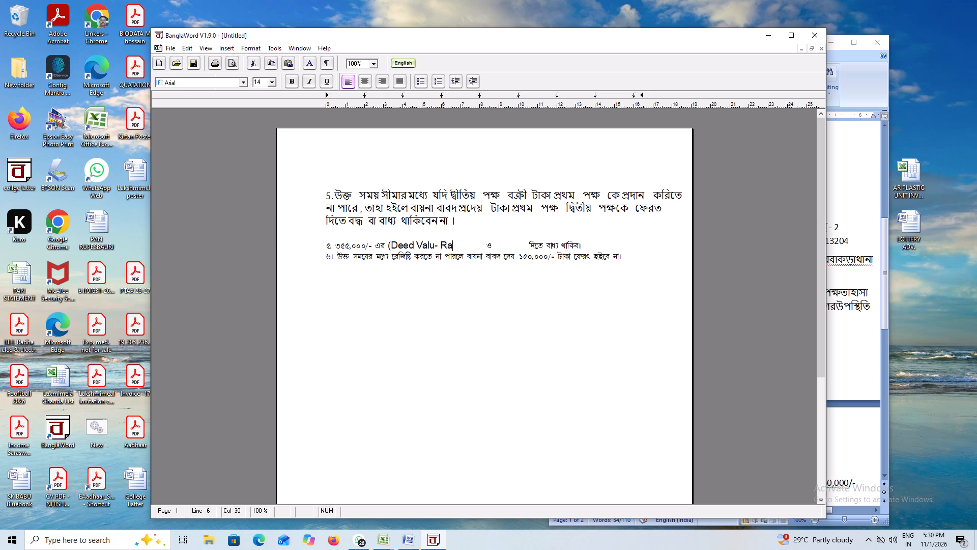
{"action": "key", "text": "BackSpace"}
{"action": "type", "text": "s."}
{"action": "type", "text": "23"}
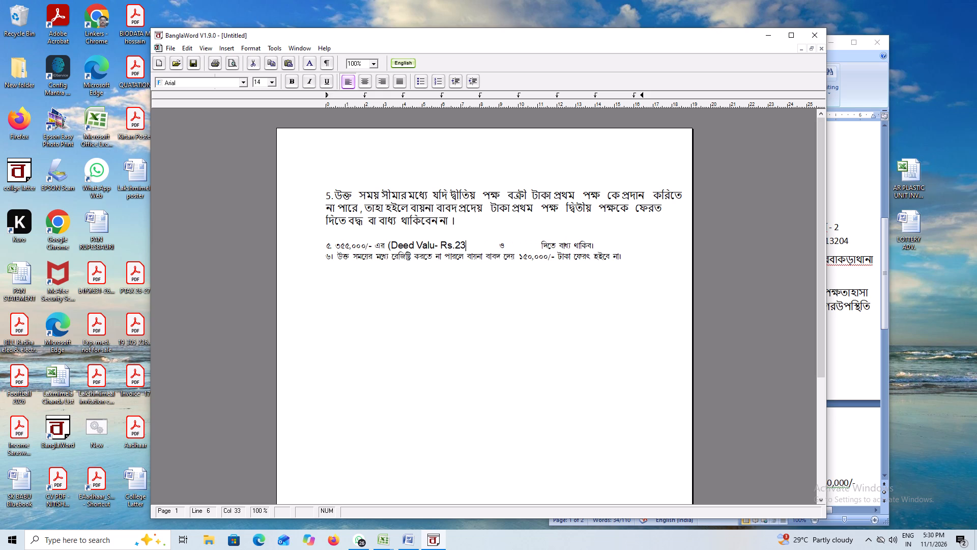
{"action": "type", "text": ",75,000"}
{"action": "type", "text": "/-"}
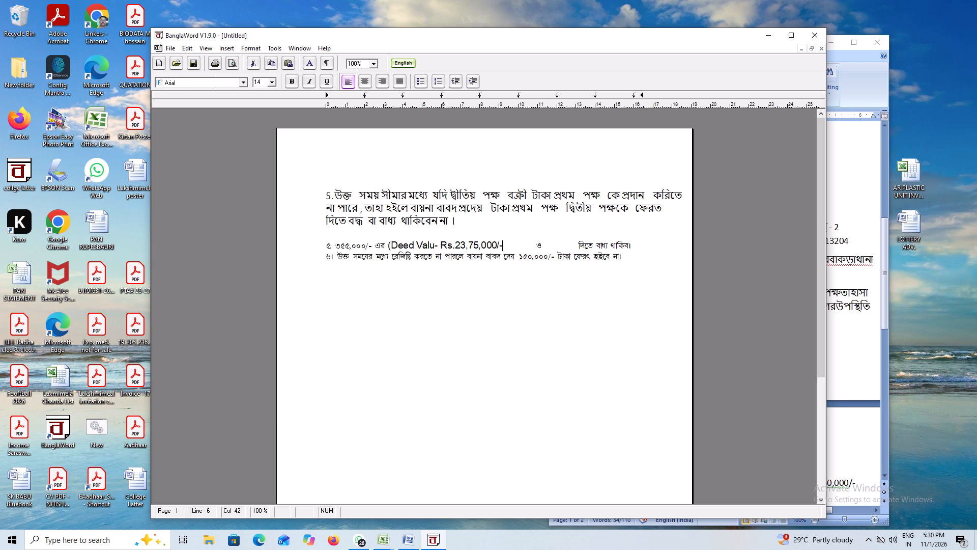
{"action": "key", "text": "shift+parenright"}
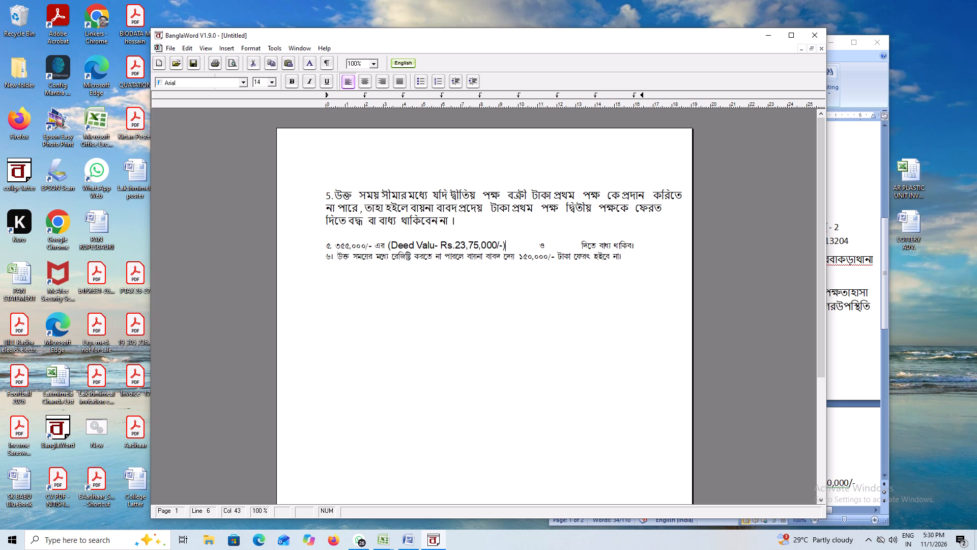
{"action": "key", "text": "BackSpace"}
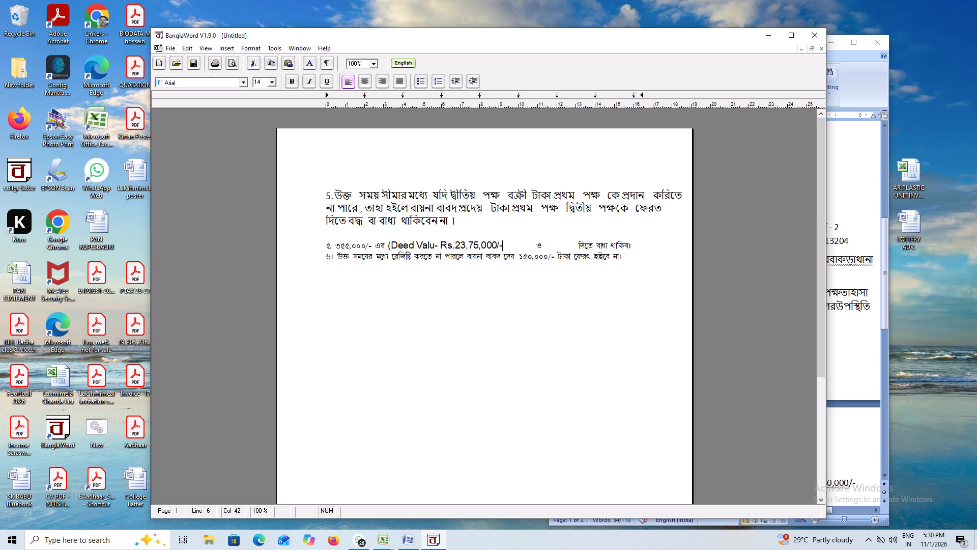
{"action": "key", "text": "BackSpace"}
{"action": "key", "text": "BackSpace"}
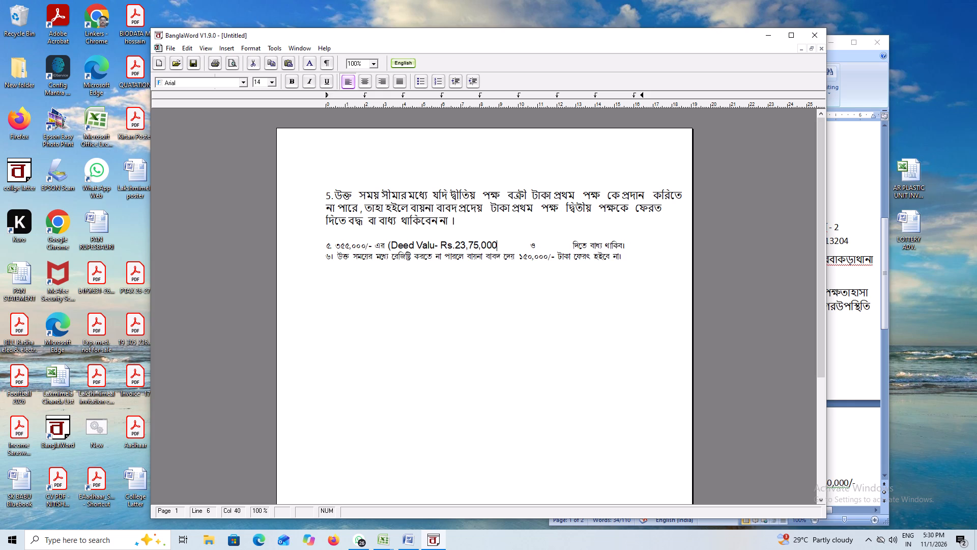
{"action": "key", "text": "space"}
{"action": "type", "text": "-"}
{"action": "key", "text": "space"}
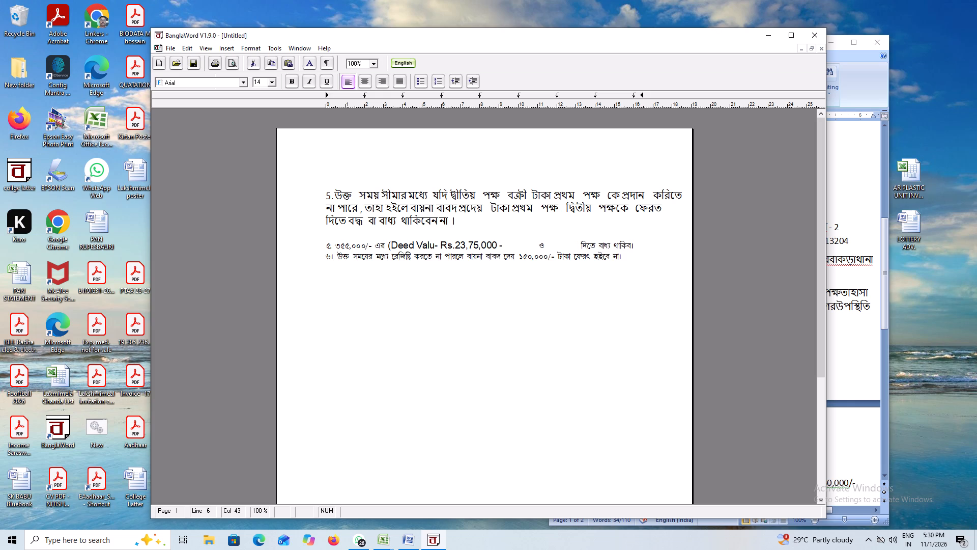
Continue the English text in item ৫ with "Actual Value Rs. 2020,000)".
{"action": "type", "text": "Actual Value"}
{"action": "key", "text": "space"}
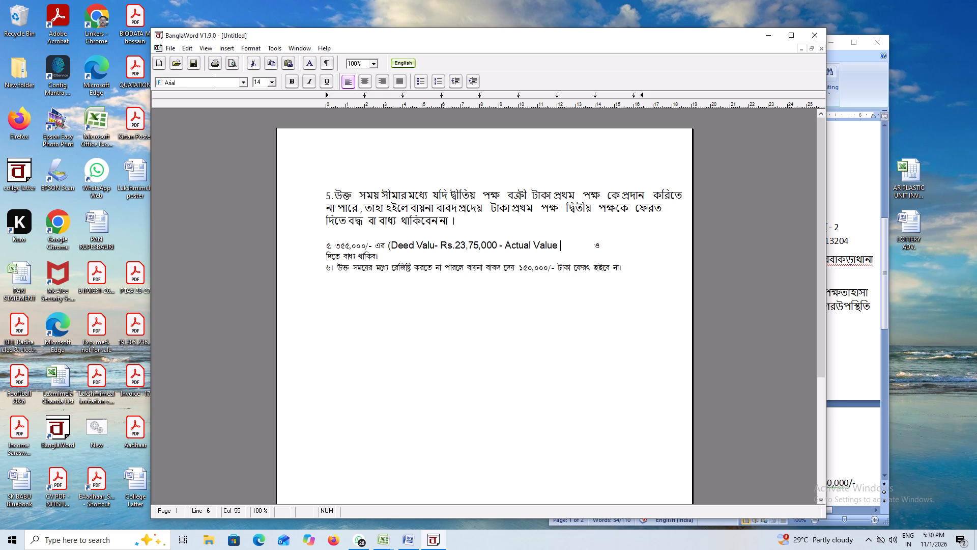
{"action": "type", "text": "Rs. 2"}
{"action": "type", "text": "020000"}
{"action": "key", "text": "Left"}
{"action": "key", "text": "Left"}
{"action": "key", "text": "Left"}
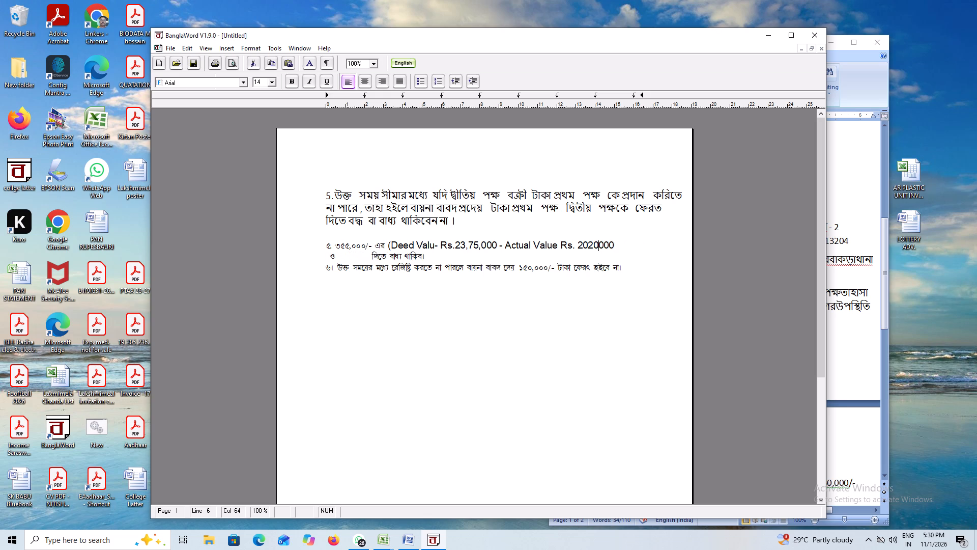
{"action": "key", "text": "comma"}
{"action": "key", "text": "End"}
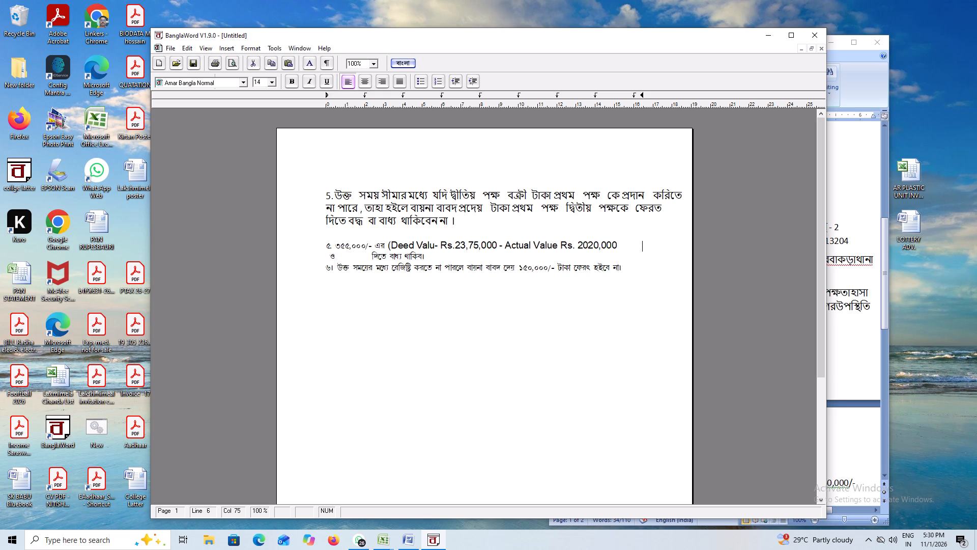
{"action": "left_click", "coordinate": [617, 246]}
{"action": "key", "text": "shift+parenright"}
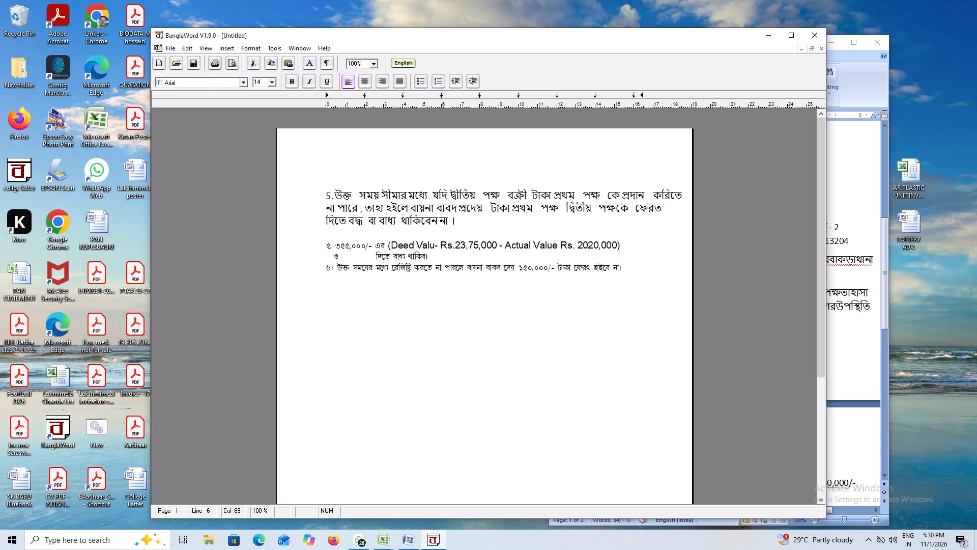
Add "Capital Gain Tax & Surch Tax" after the closing bracket in item ৫.
{"action": "key", "text": "space"}
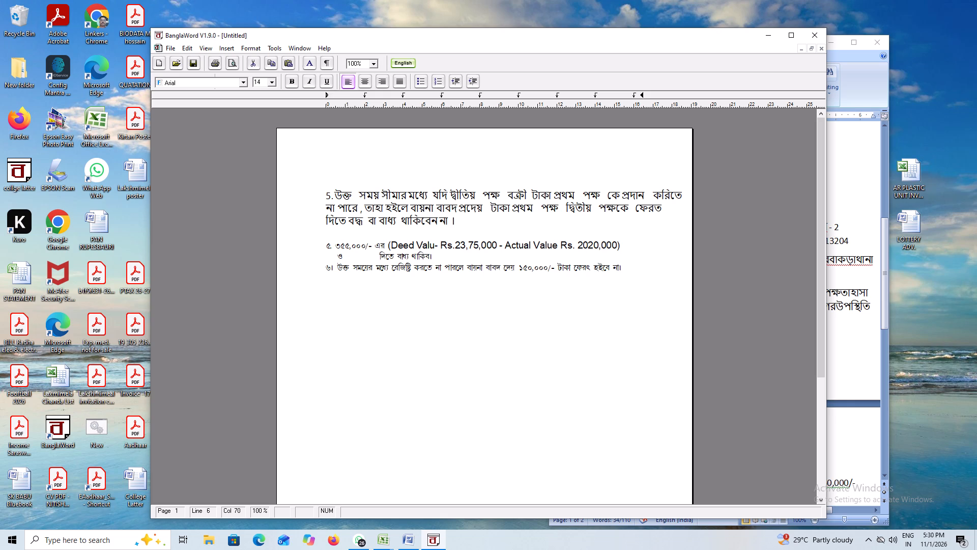
{"action": "type", "text": "ca"}
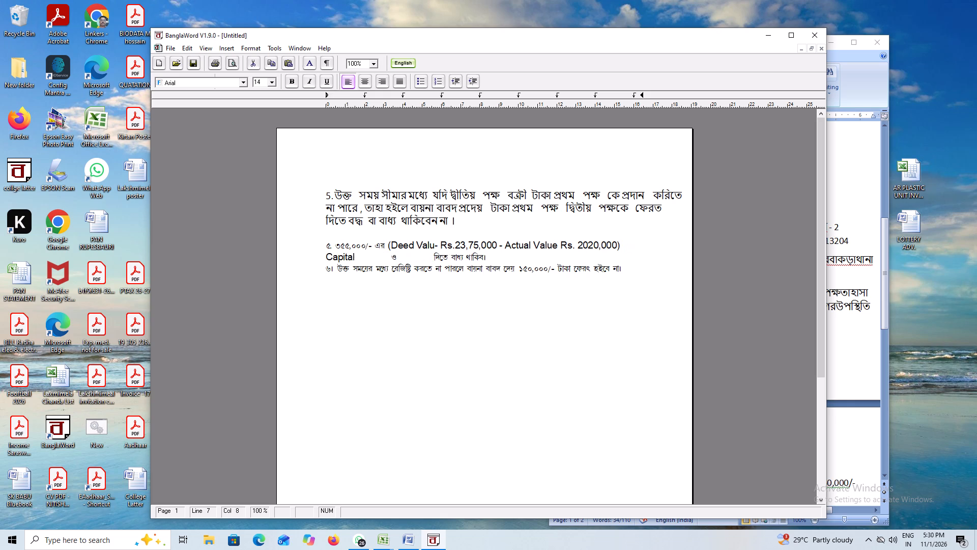
{"action": "type", "text": "Gain Tax"}
{"action": "key", "text": "space"}
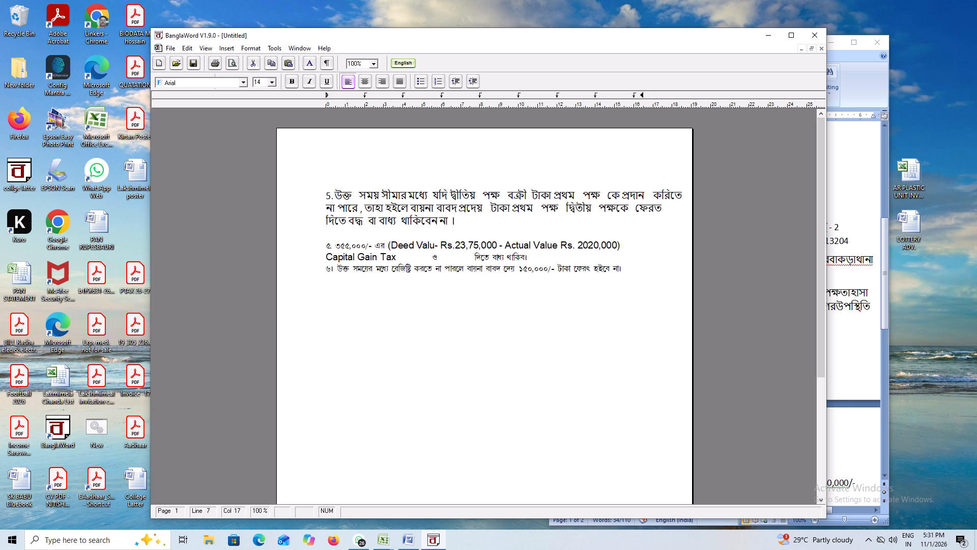
{"action": "type", "text": "& Surch"}
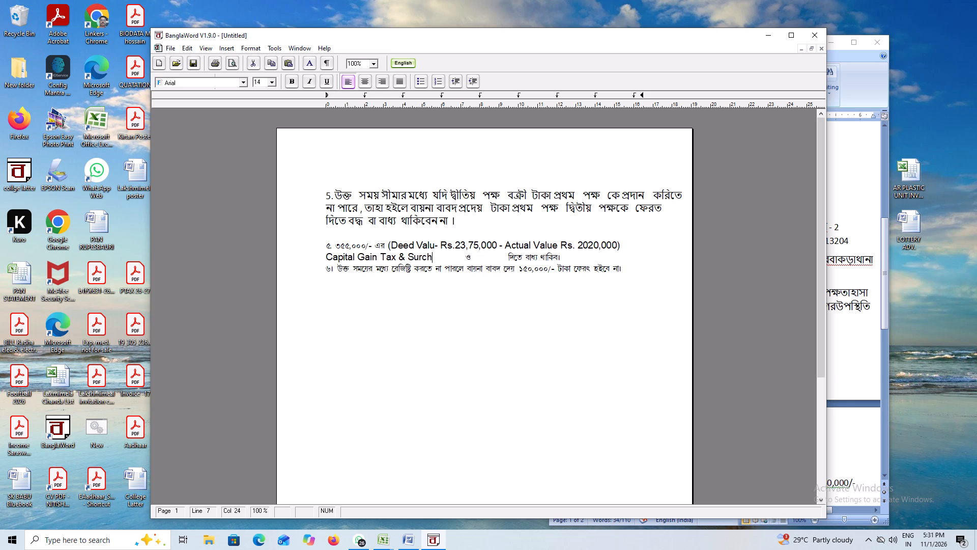
{"action": "key", "text": "space"}
{"action": "type", "text": "Tax"}
{"action": "key", "text": "space"}
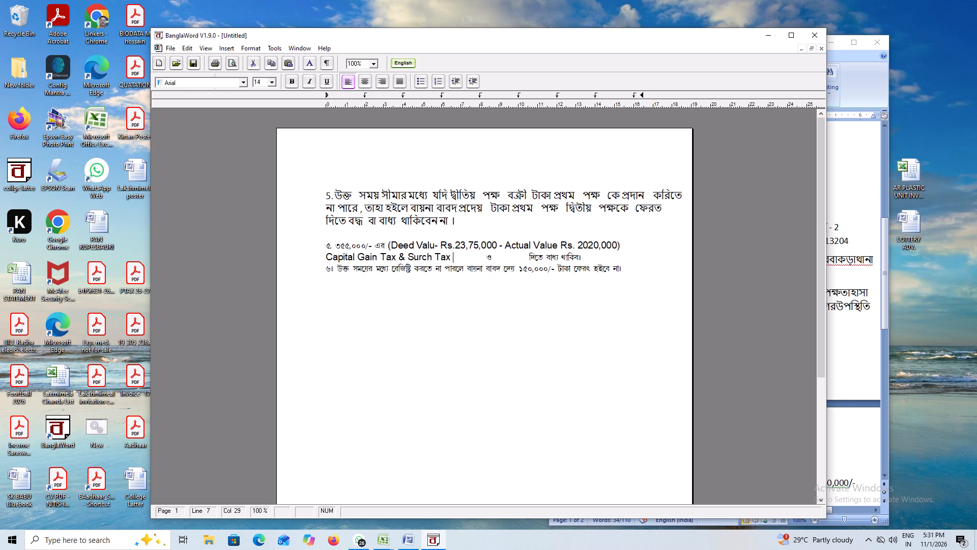
Delete the blank gaps and the "ও" between "Surch Tax" and "দিতে" in item ৫.
{"action": "key", "text": "Delete"}
{"action": "key", "text": "Delete"}
{"action": "key", "text": "Delete"}
{"action": "key", "text": "Delete"}
{"action": "key", "text": "Delete"}
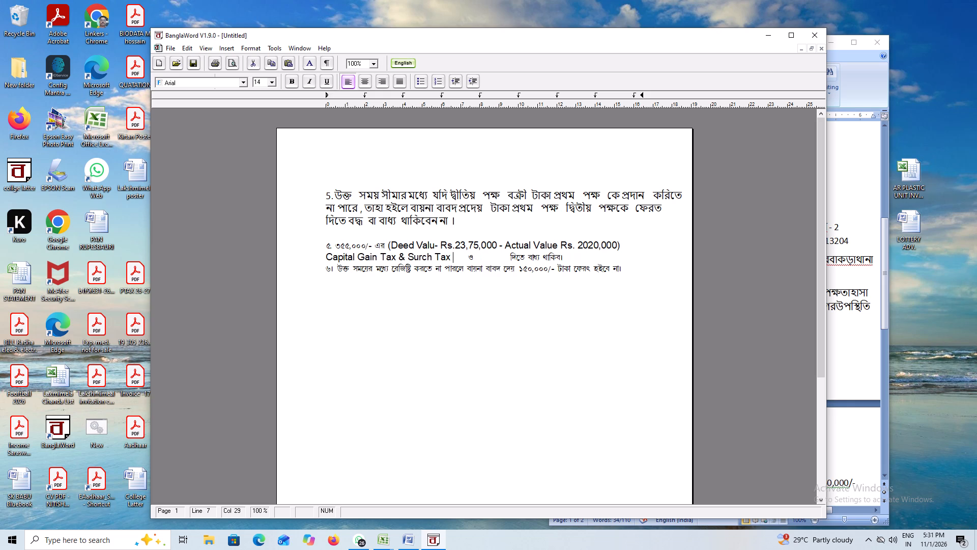
{"action": "key", "text": "Delete"}
{"action": "key", "text": "Delete"}
{"action": "key", "text": "Delete"}
{"action": "key", "text": "Delete"}
{"action": "key", "text": "Delete"}
{"action": "key", "text": "Delete"}
{"action": "key", "text": "Delete"}
{"action": "key", "text": "Delete"}
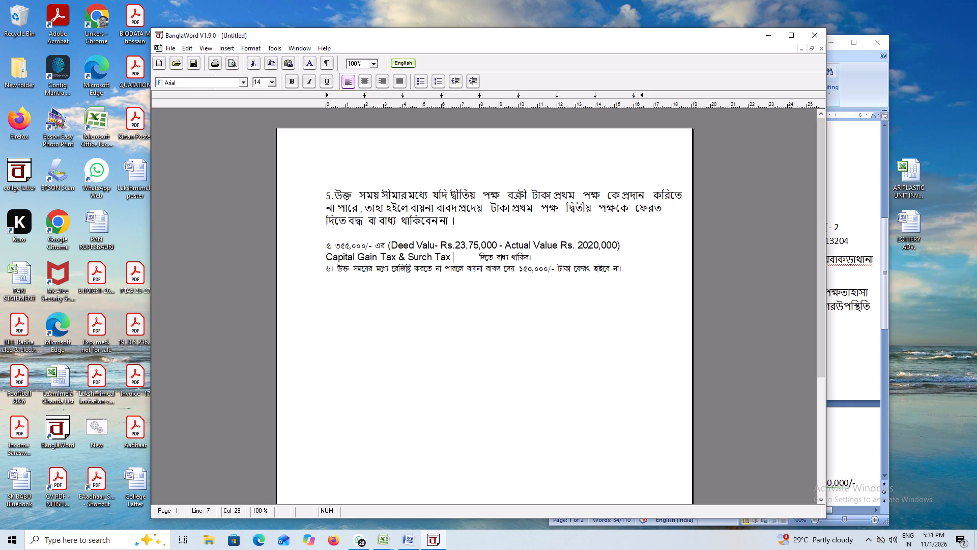
{"action": "key", "text": "Delete"}
{"action": "key", "text": "Delete"}
{"action": "key", "text": "Delete"}
{"action": "key", "text": "Delete"}
{"action": "key", "text": "Delete"}
{"action": "key", "text": "Delete"}
{"action": "key", "text": "Delete"}
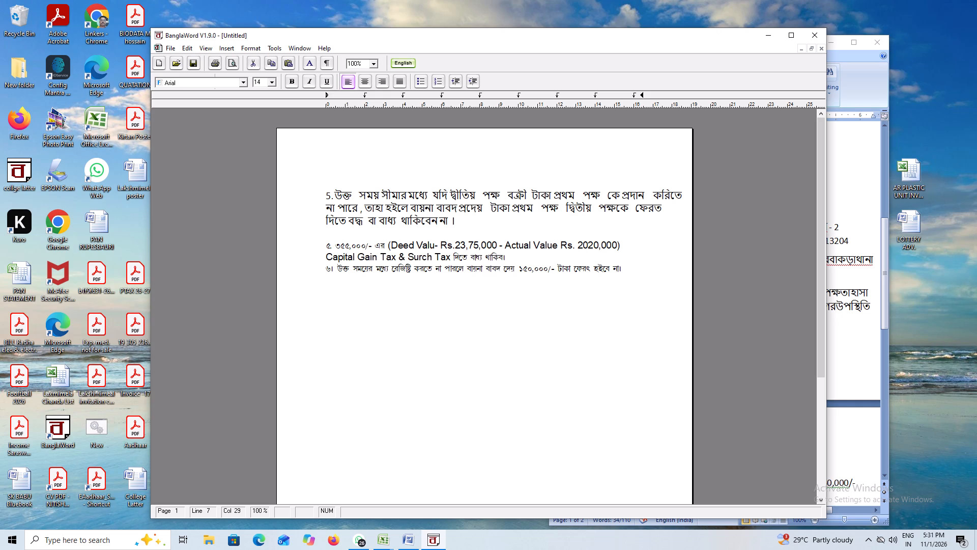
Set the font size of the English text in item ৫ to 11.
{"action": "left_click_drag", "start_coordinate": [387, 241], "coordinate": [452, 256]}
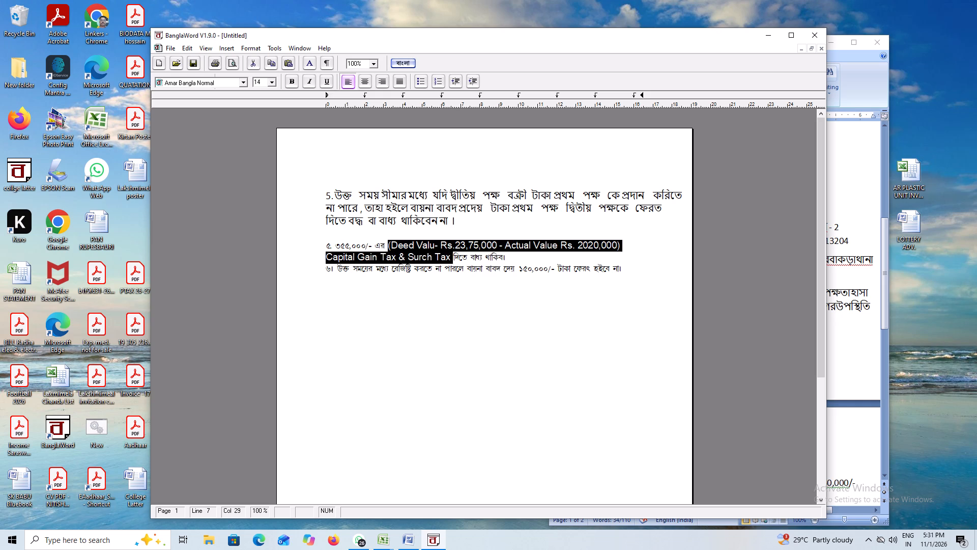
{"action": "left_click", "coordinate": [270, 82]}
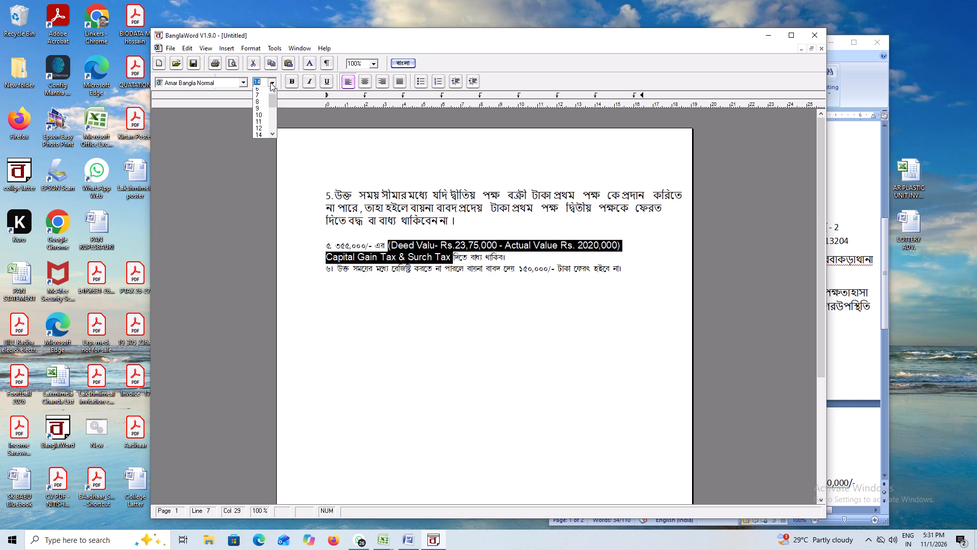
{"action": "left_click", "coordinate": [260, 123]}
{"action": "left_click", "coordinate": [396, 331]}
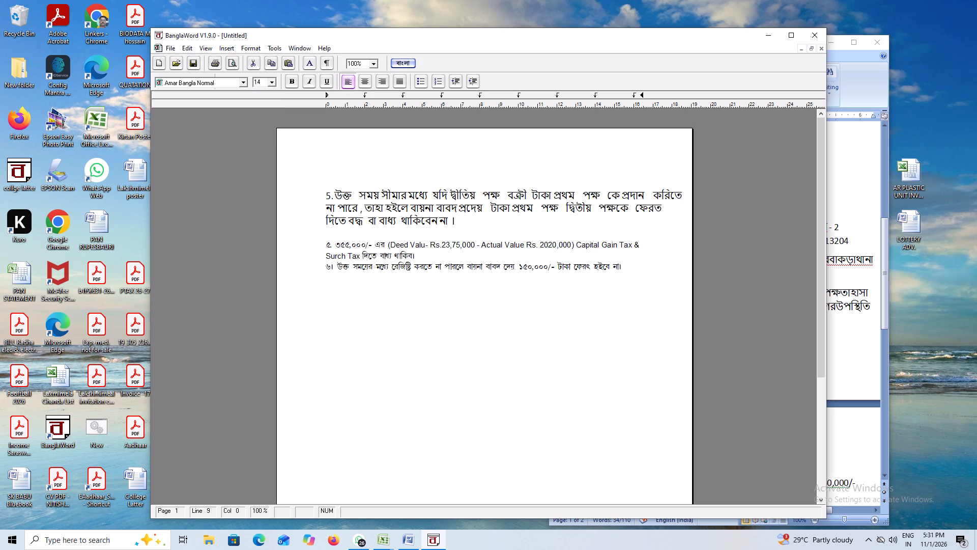
Set the font size of all the text in items ৫ and ৬ to 16, after trying 14.
{"action": "left_click", "coordinate": [364, 195]}
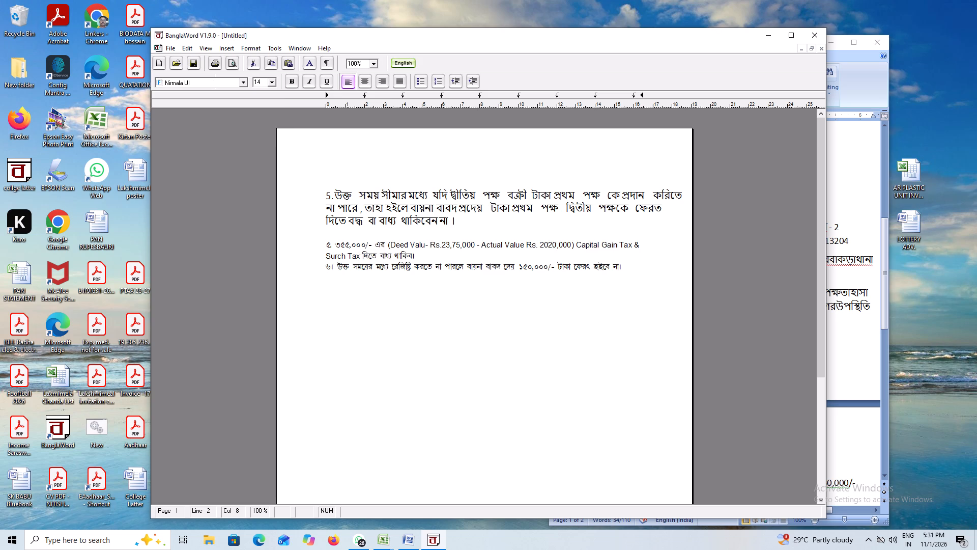
{"action": "left_click_drag", "start_coordinate": [327, 242], "coordinate": [636, 271]}
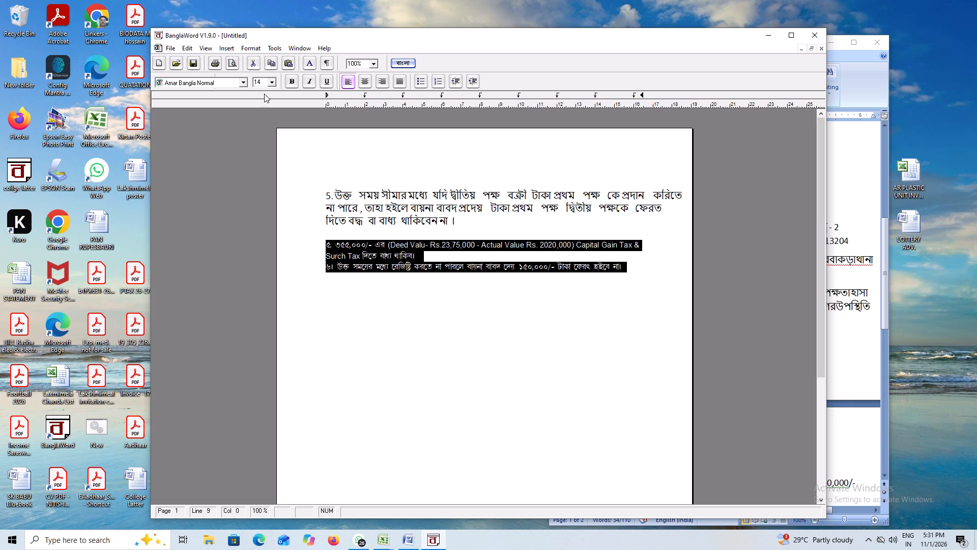
{"action": "left_click", "coordinate": [270, 82]}
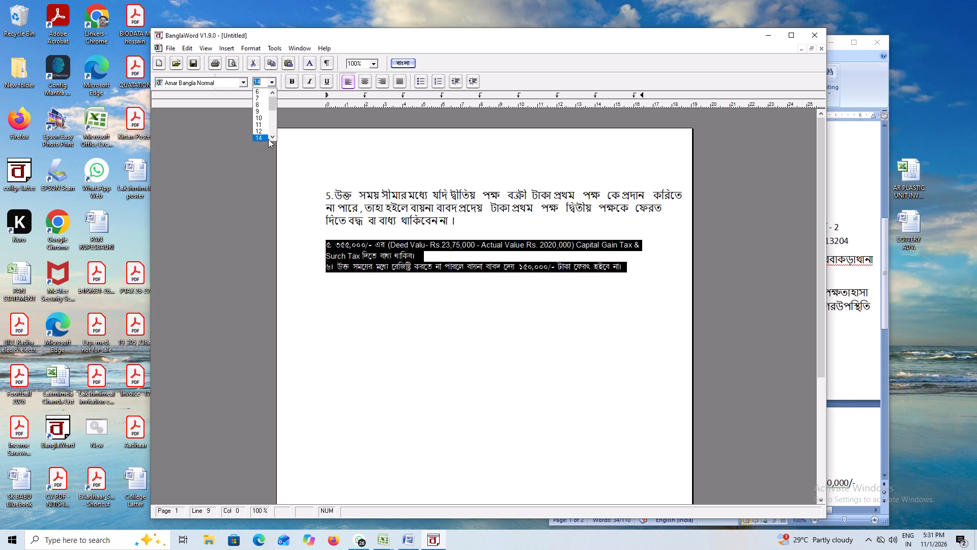
{"action": "left_click", "coordinate": [268, 139]}
{"action": "left_click", "coordinate": [272, 84]}
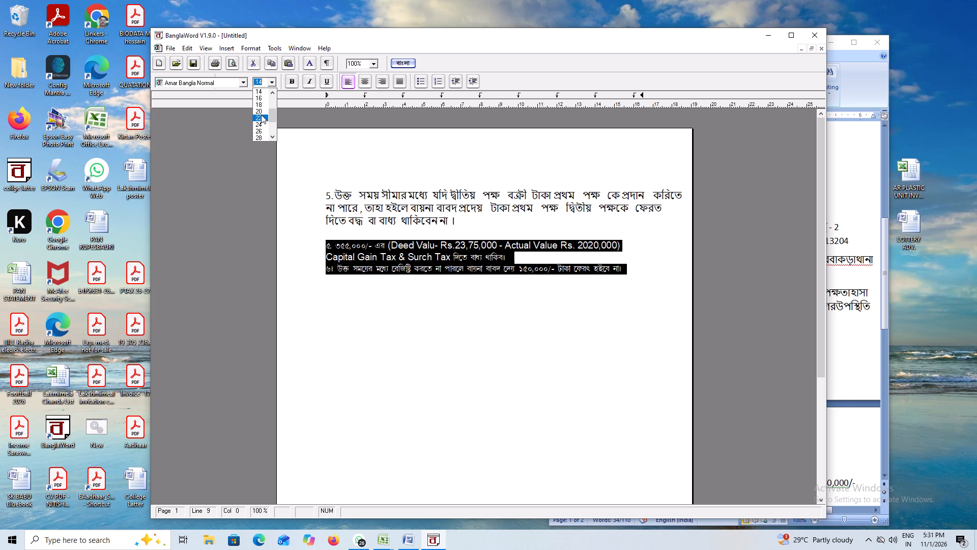
{"action": "left_click", "coordinate": [262, 99]}
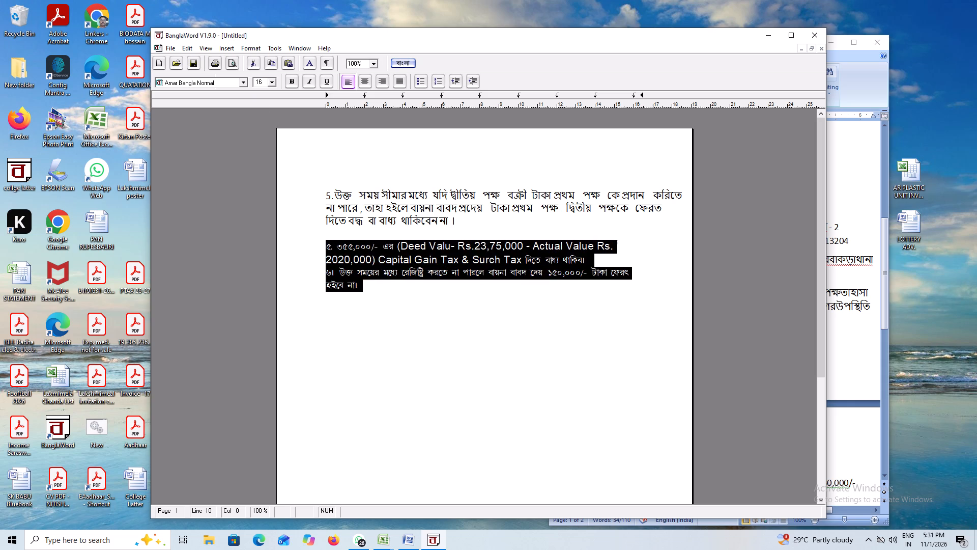
{"action": "left_click", "coordinate": [410, 340]}
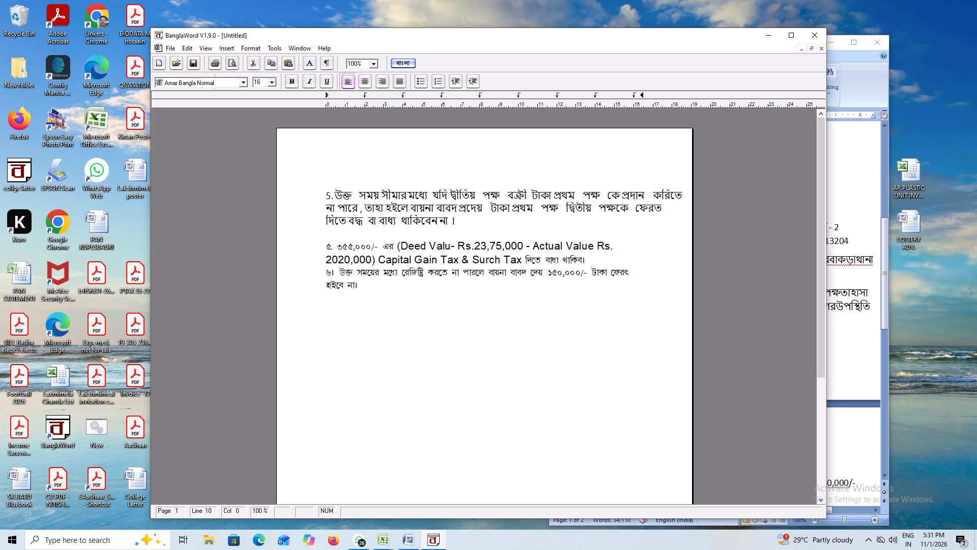
Copy the full text of items ৫ and ৬.
{"action": "left_click_drag", "start_coordinate": [324, 244], "coordinate": [372, 282]}
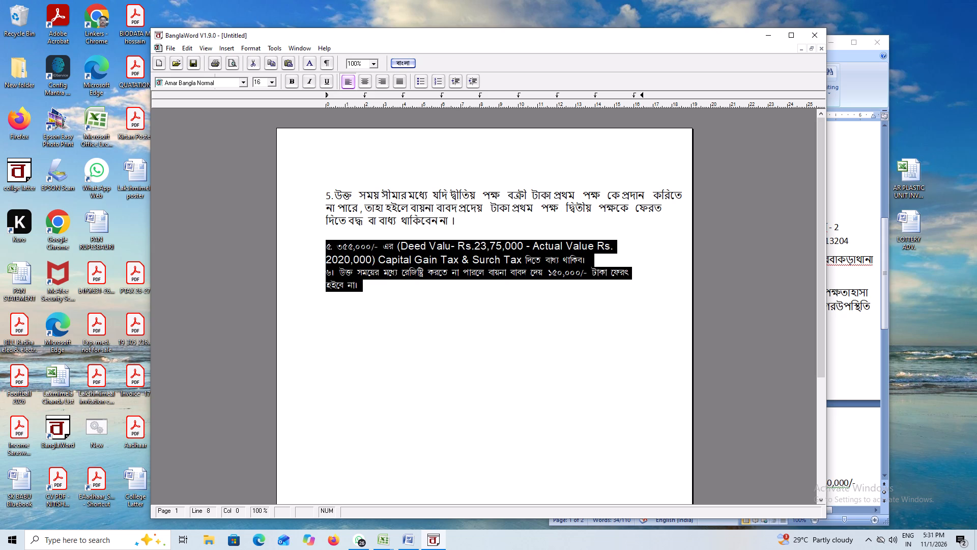
{"action": "key", "text": "ctrl+c"}
Switch to the AGREEMENT BANKURA (1) document in Microsoft Word and return to BanglaWord.
{"action": "left_click", "coordinate": [850, 172]}
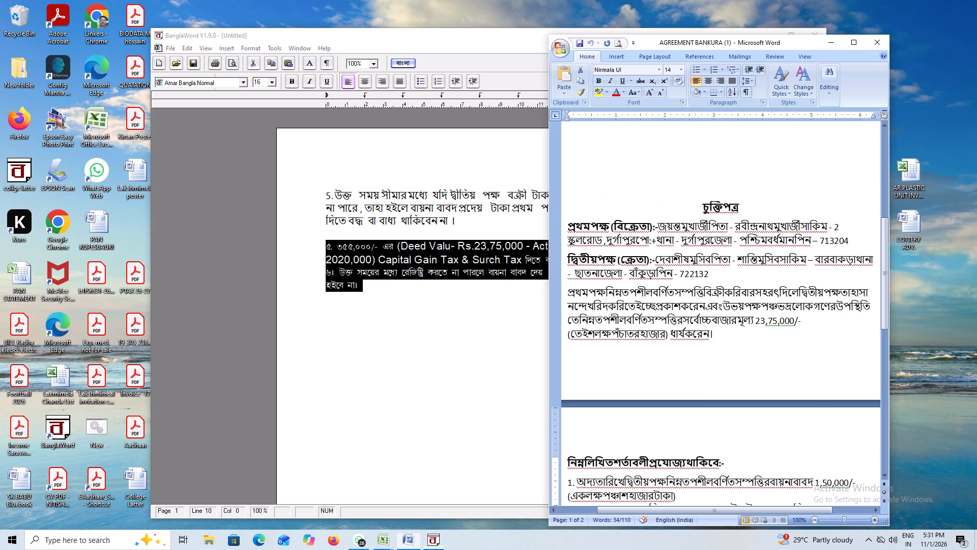
{"action": "left_click", "coordinate": [503, 46]}
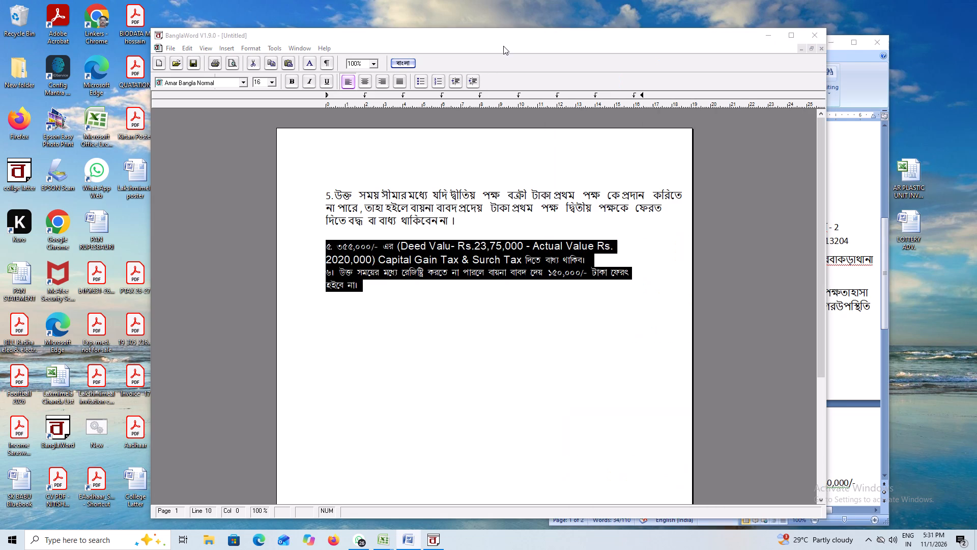
Switch to the maximized AGREEMENT BANKURA (1) document in Word and replace the selected clause 5 with the copied items ৫ and ৬.
{"action": "left_click", "coordinate": [765, 34]}
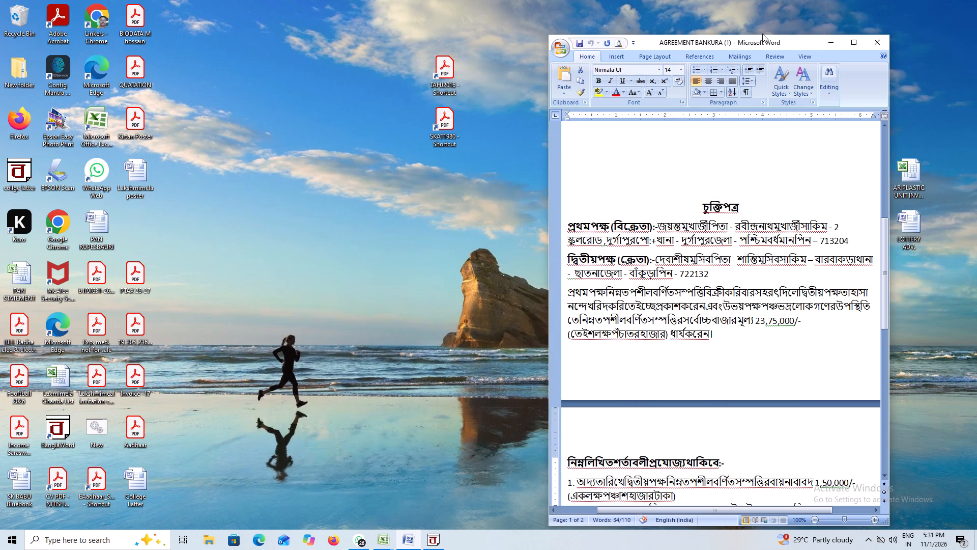
{"action": "left_click", "coordinate": [853, 41]}
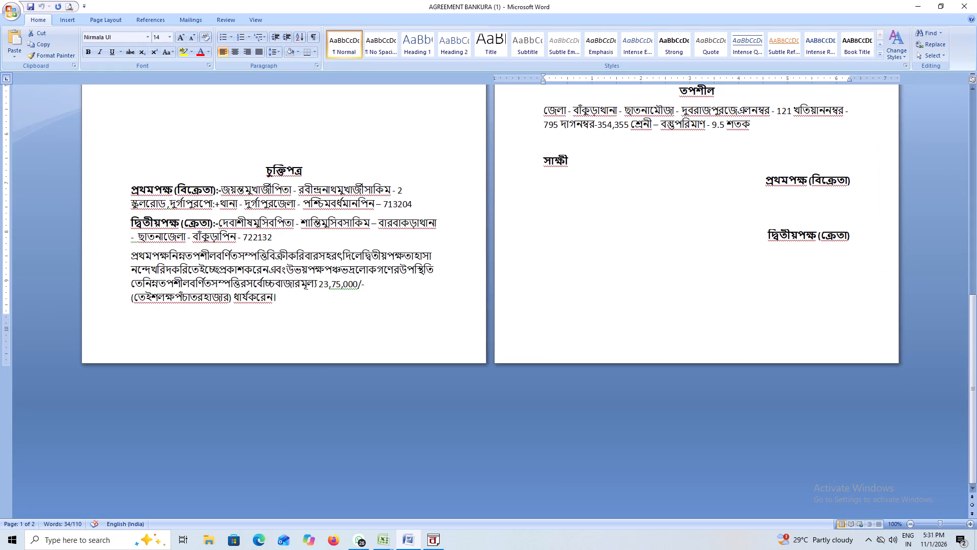
{"action": "scroll", "coordinate": [397, 281], "scroll_direction": "up", "scroll_amount": 3}
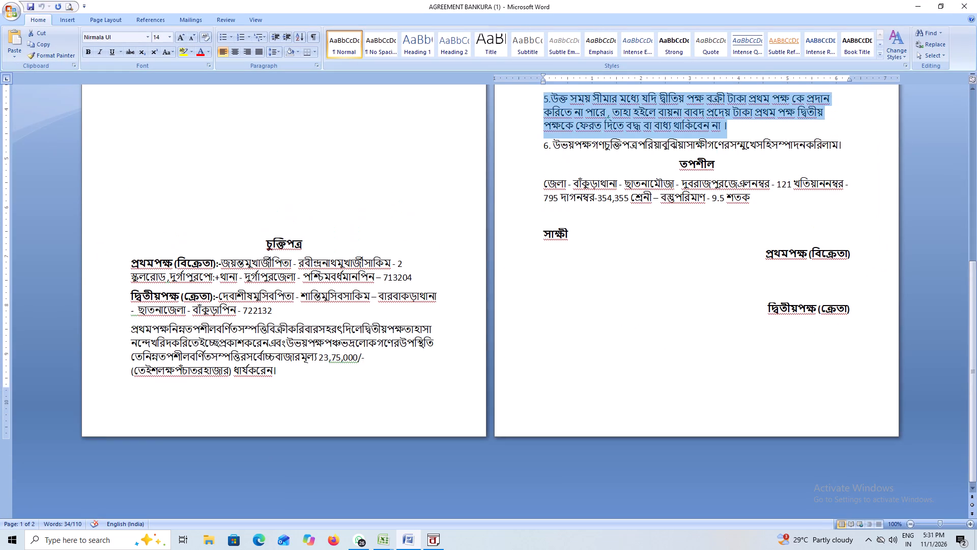
{"action": "scroll", "coordinate": [397, 281], "scroll_direction": "up", "scroll_amount": 4}
{"action": "scroll", "coordinate": [640, 267], "scroll_direction": "up", "scroll_amount": 4}
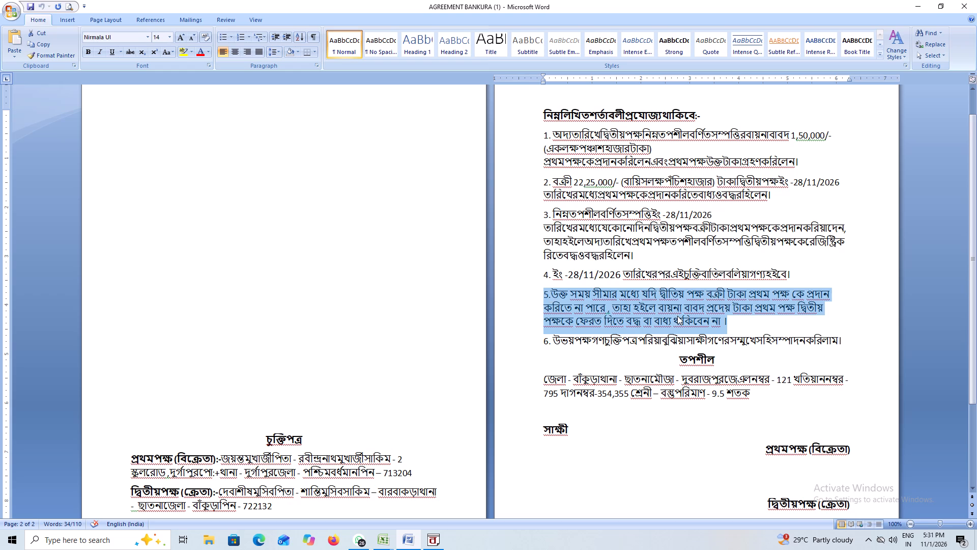
{"action": "key", "text": "ctrl+v"}
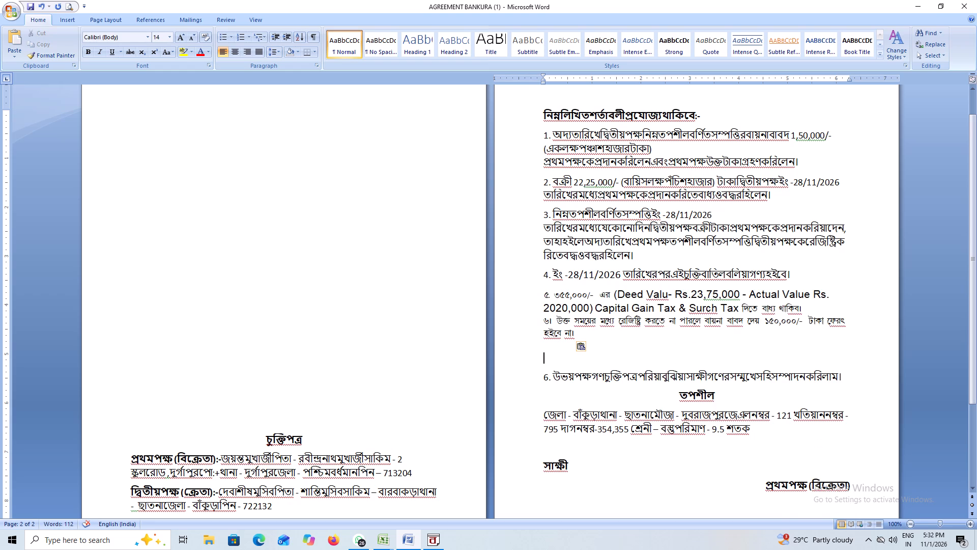
Remove the blank lines between the pasted item ৬ and the following clause 6.
{"action": "left_click", "coordinate": [580, 333]}
{"action": "key", "text": "Delete"}
{"action": "key", "text": "Delete"}
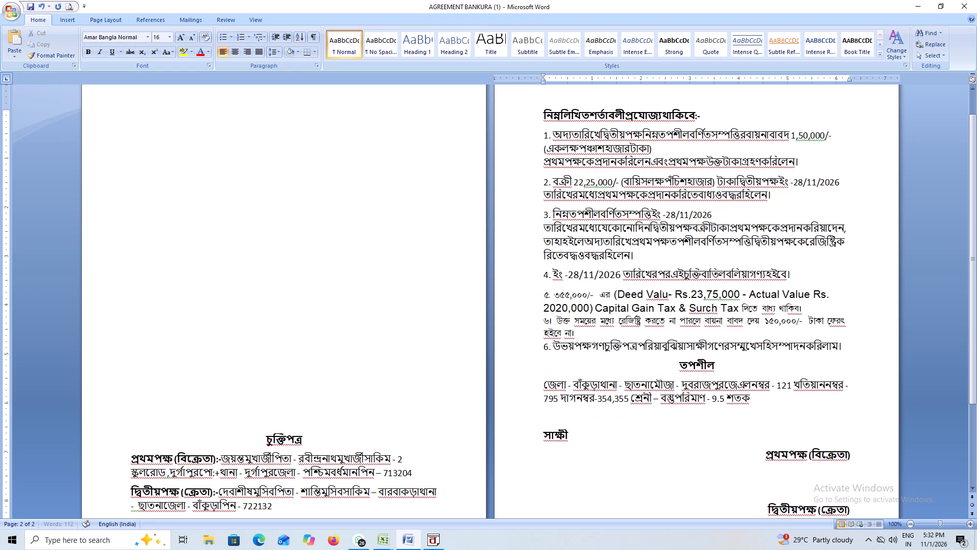
Renumber the last clause, the one directly above the তপশীল heading, as 7.
{"action": "left_click", "coordinate": [549, 345]}
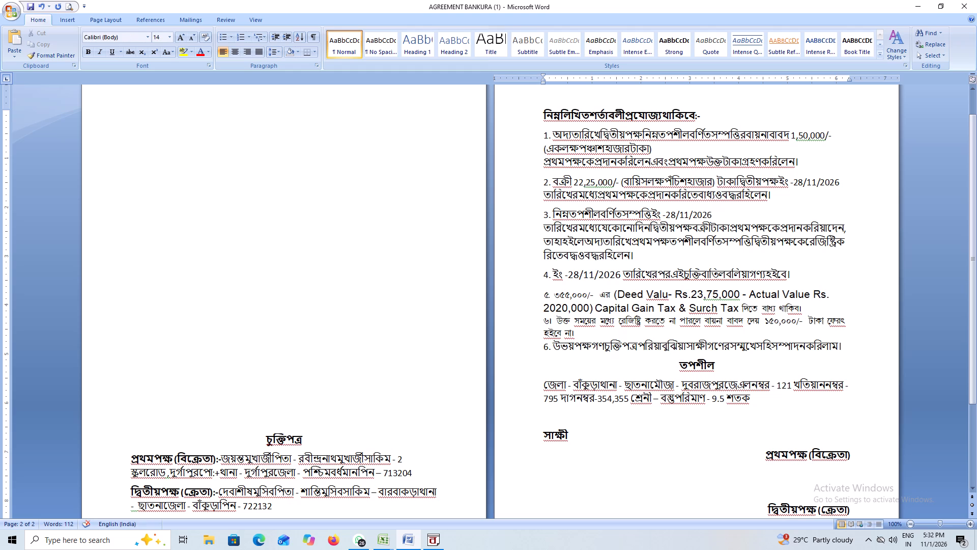
{"action": "key", "text": "BackSpace"}
{"action": "key", "text": "7"}
Insert the missing spaces in প্রথম পক্ষ, the seller's name and the father's name, and before পিতা and সাকিম in the first party's details.
{"action": "scroll", "coordinate": [278, 400], "scroll_direction": "down", "scroll_amount": 3}
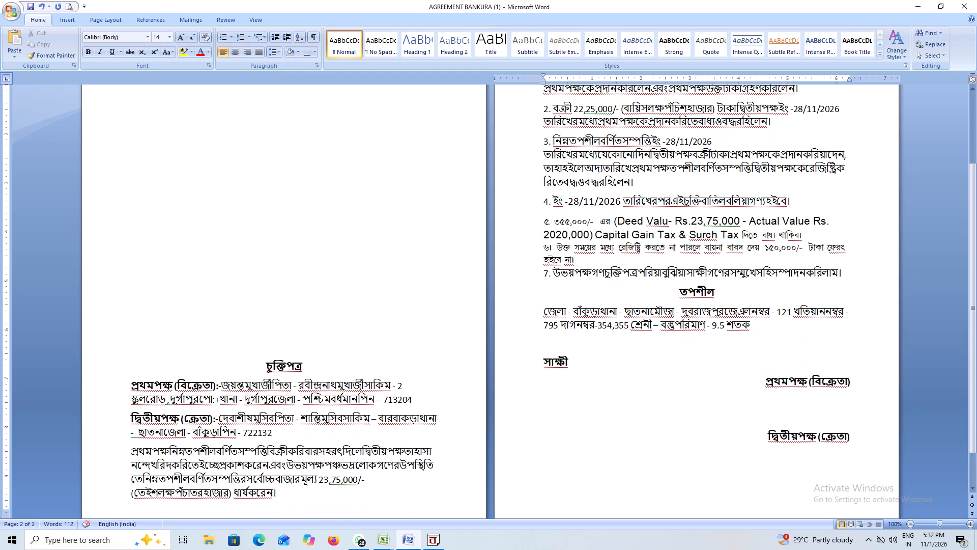
{"action": "left_click", "coordinate": [154, 384]}
{"action": "key", "text": "space"}
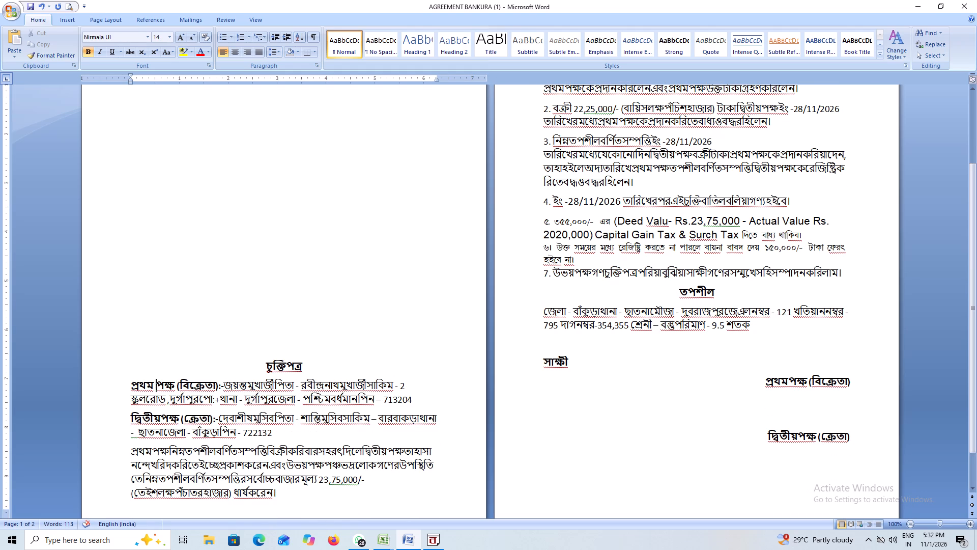
{"action": "left_click", "coordinate": [247, 385]}
{"action": "key", "text": "space"}
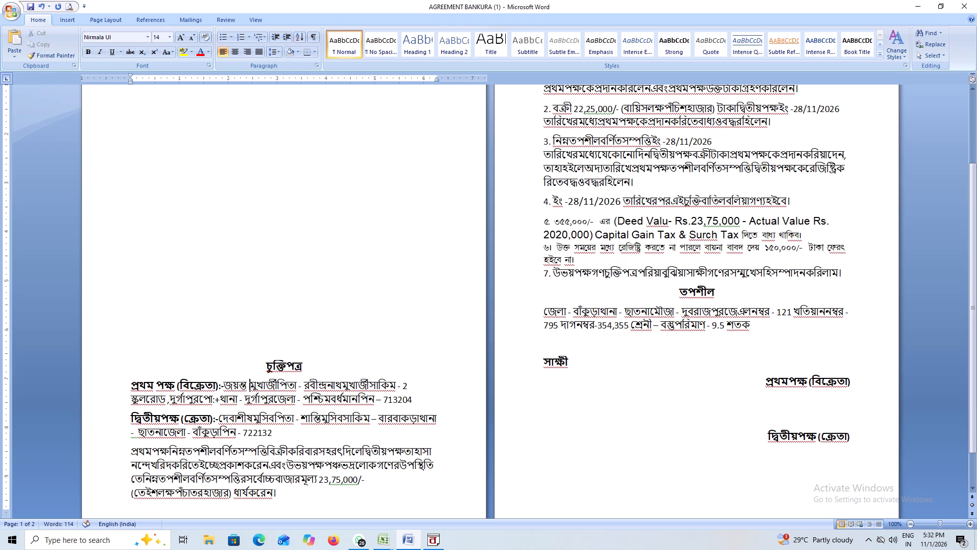
{"action": "left_click", "coordinate": [276, 379]}
{"action": "key", "text": "space"}
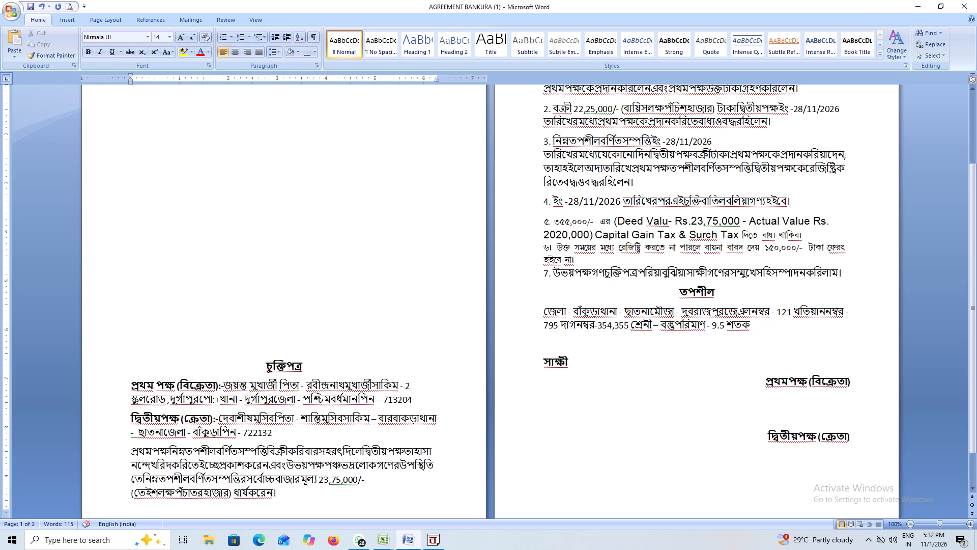
{"action": "left_click", "coordinate": [346, 382]}
{"action": "key", "text": "space"}
{"action": "left_click", "coordinate": [379, 384]}
{"action": "key", "text": "space"}
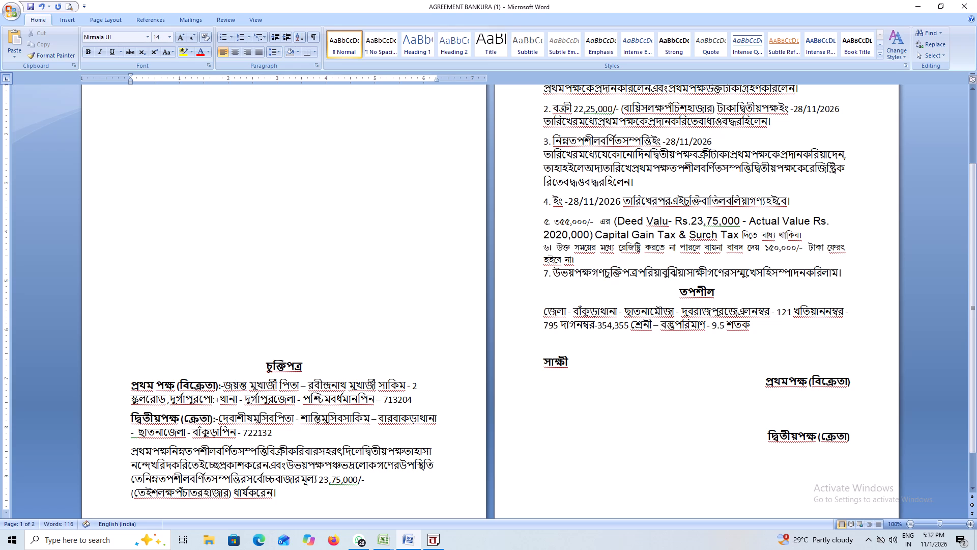
Insert spaces before পো:, জেলা and পিন in the first party's address, using two before পিন.
{"action": "left_click", "coordinate": [199, 397]}
{"action": "key", "text": "space"}
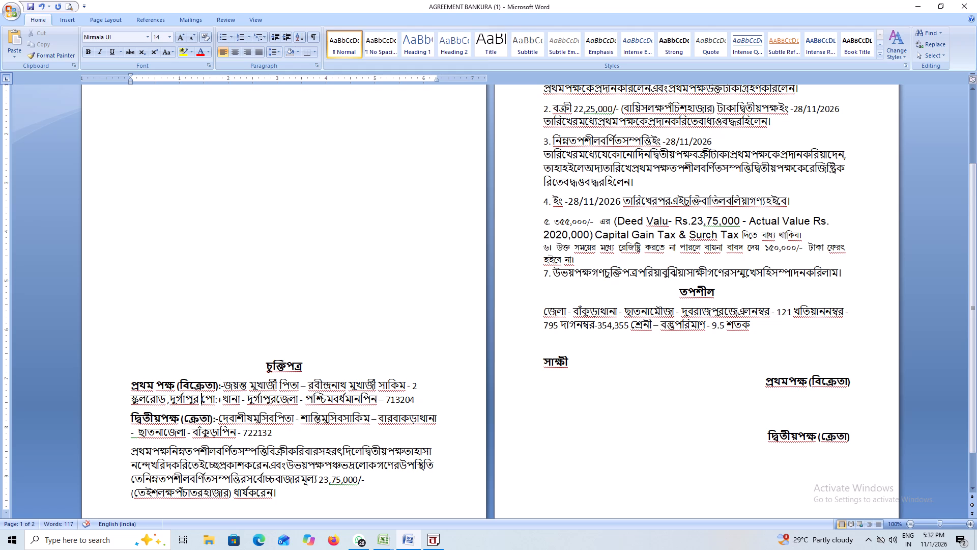
{"action": "left_click", "coordinate": [277, 399]}
{"action": "key", "text": "space"}
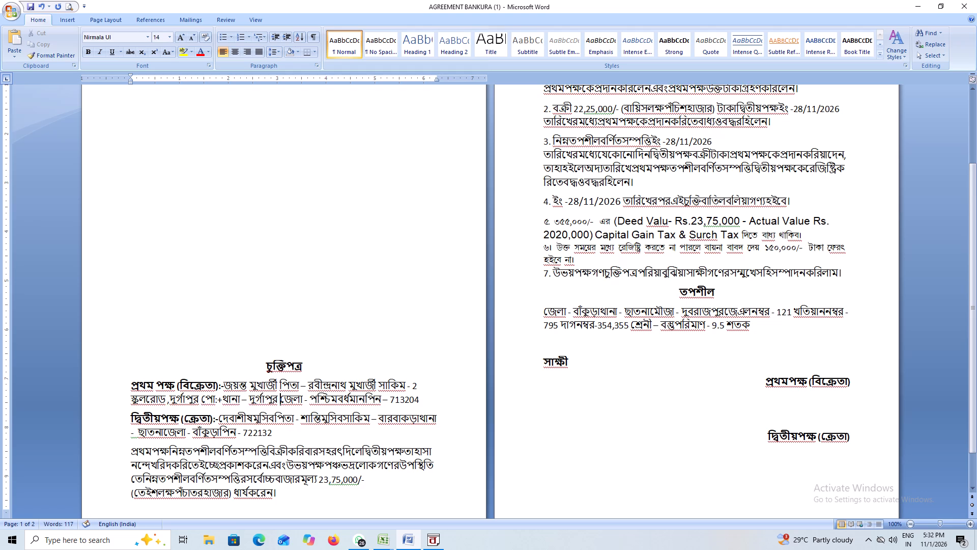
{"action": "left_click", "coordinate": [364, 397]}
{"action": "key", "text": "space"}
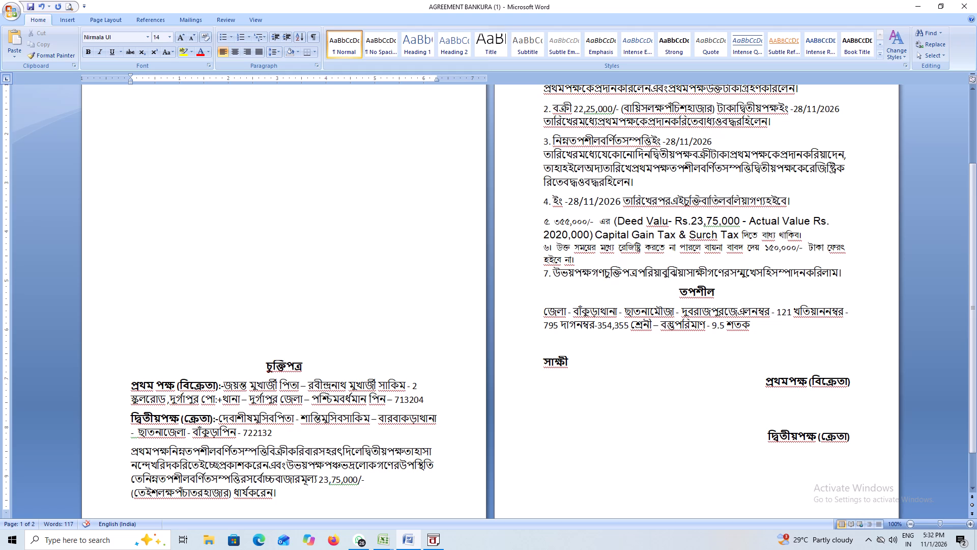
{"action": "key", "text": "space"}
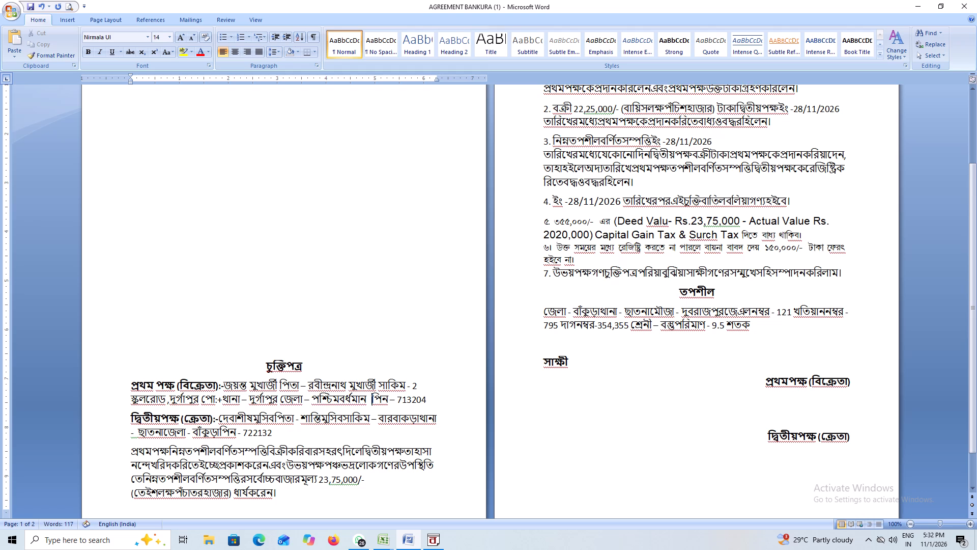
Insert the missing spaces in দ্বিতীয় পক্ষ, the buyer's name and the father's name, and before পিতা and সাকিম in the second party's details.
{"action": "left_click", "coordinate": [163, 417]}
{"action": "key", "text": "space"}
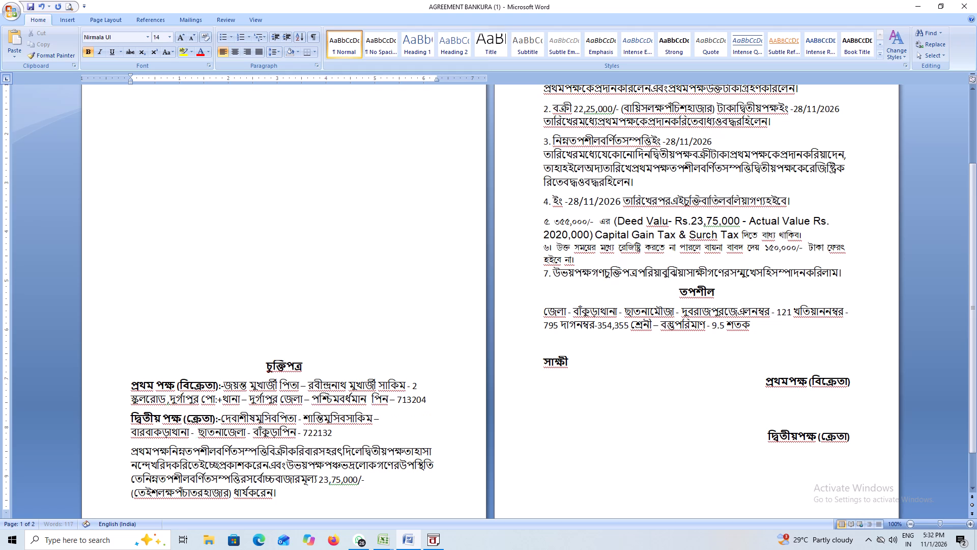
{"action": "left_click", "coordinate": [255, 416]}
{"action": "key", "text": "space"}
{"action": "left_click", "coordinate": [277, 415]}
{"action": "key", "text": "space"}
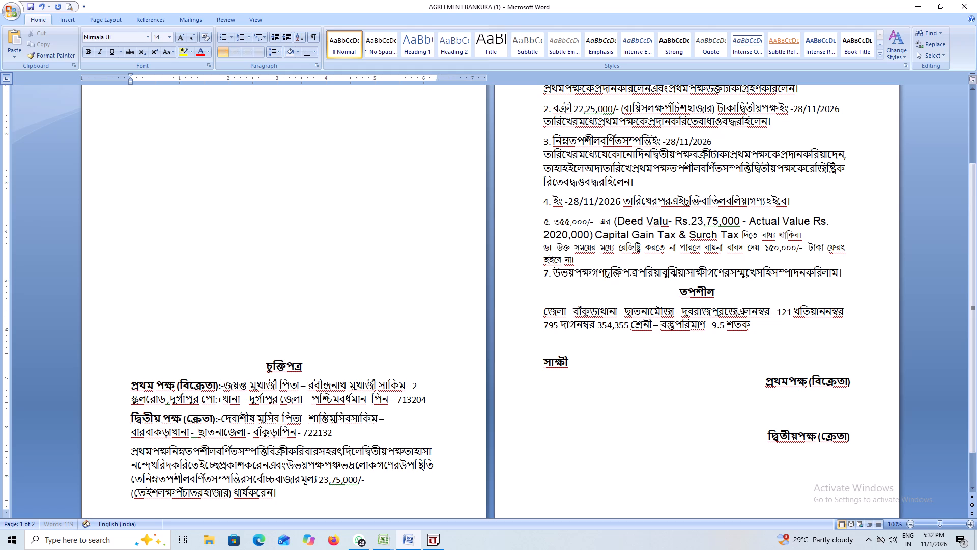
{"action": "left_click", "coordinate": [328, 414]}
{"action": "key", "text": "space"}
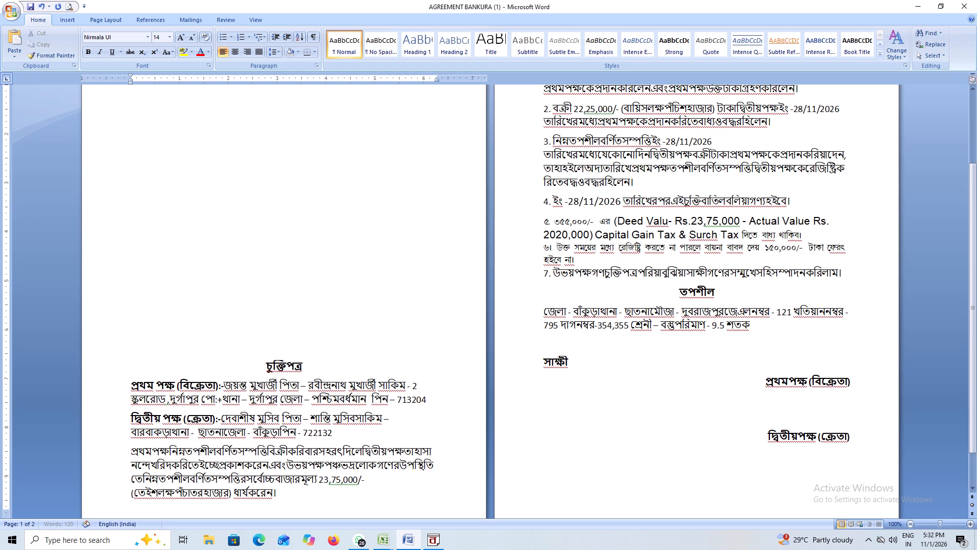
{"action": "left_click", "coordinate": [355, 416]}
{"action": "key", "text": "space"}
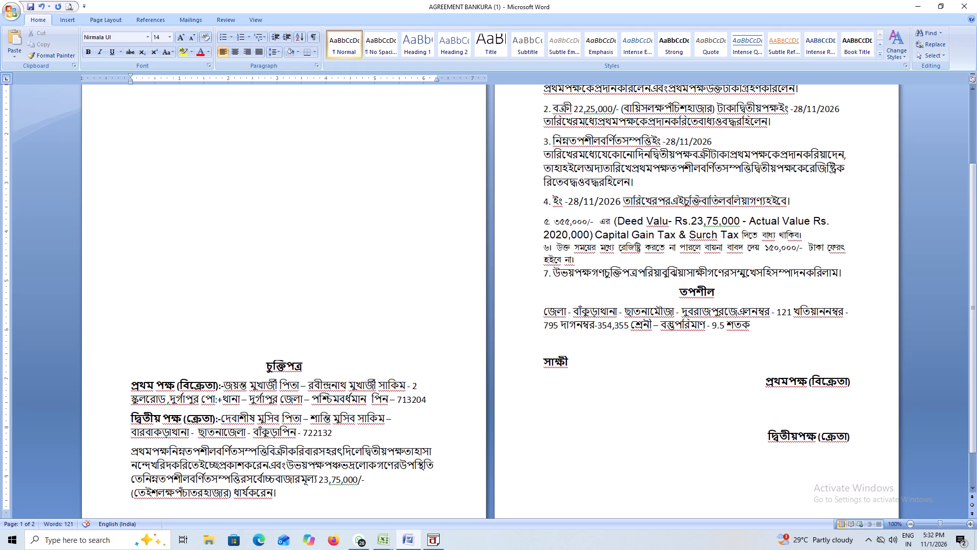
Insert spaces before থানা, জেলা and পিন in the second party's address.
{"action": "left_click", "coordinate": [171, 433]}
{"action": "key", "text": "space"}
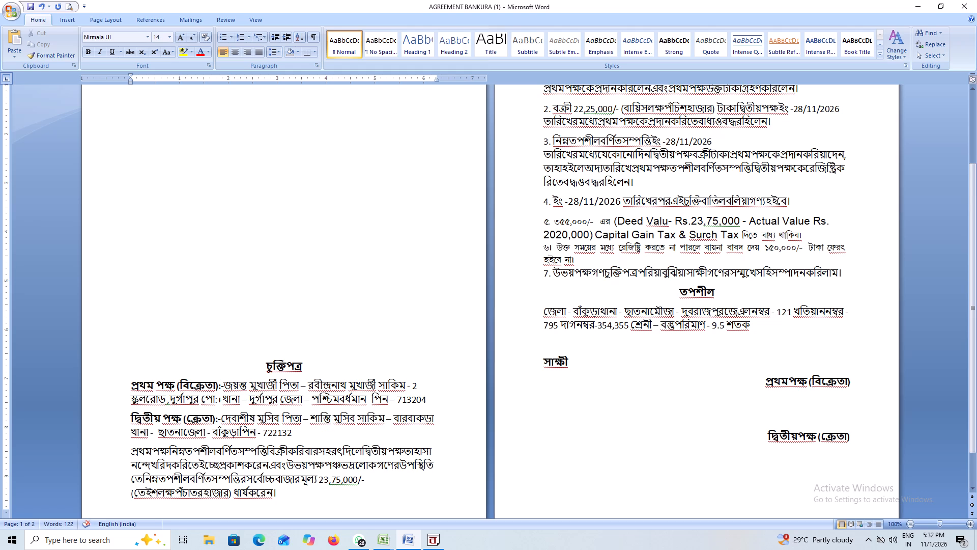
{"action": "left_click", "coordinate": [183, 432]}
{"action": "key", "text": "space"}
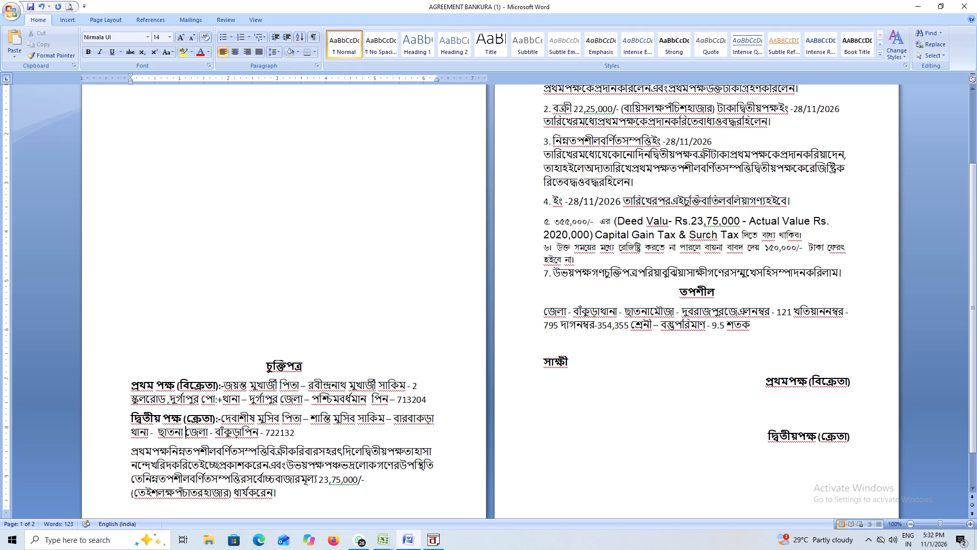
{"action": "left_click", "coordinate": [242, 431]}
{"action": "key", "text": "space"}
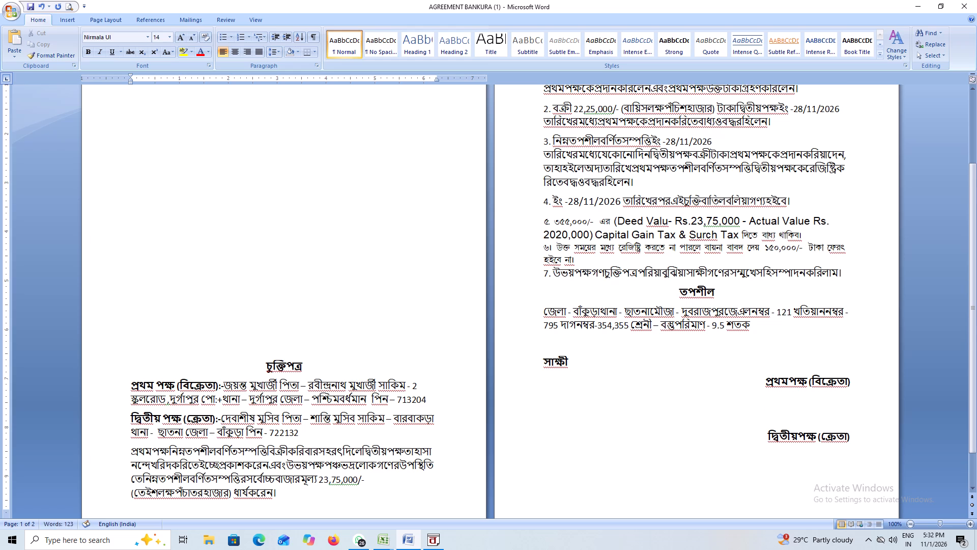
Separate প্রথম from পক্ষ with a space at the start of the paragraph below the party details.
{"action": "scroll", "coordinate": [197, 456], "scroll_direction": "down", "scroll_amount": 3}
{"action": "left_click", "coordinate": [152, 401]}
{"action": "key", "text": "space"}
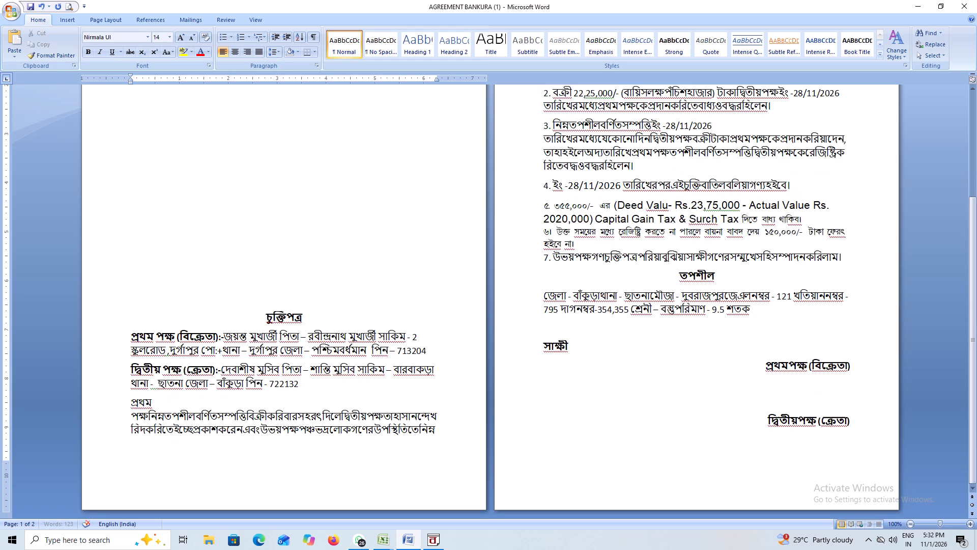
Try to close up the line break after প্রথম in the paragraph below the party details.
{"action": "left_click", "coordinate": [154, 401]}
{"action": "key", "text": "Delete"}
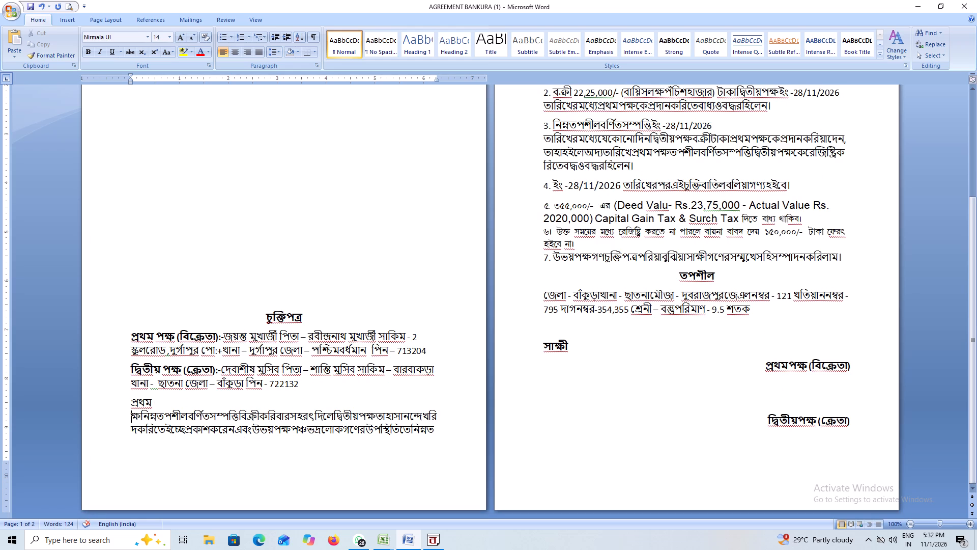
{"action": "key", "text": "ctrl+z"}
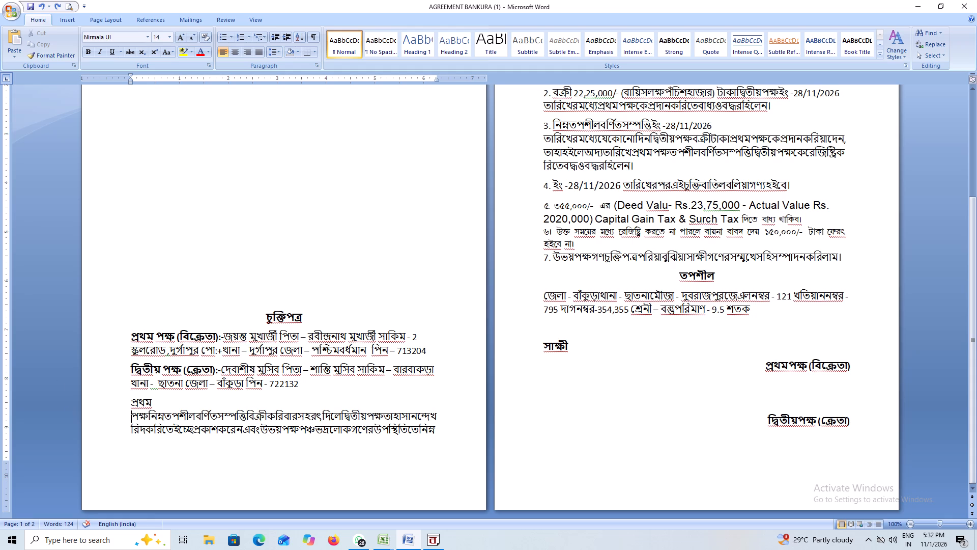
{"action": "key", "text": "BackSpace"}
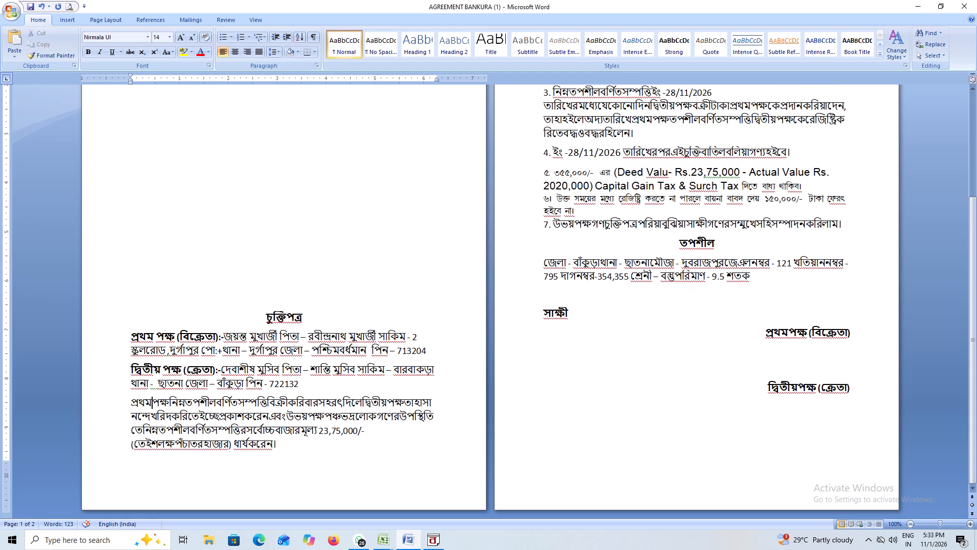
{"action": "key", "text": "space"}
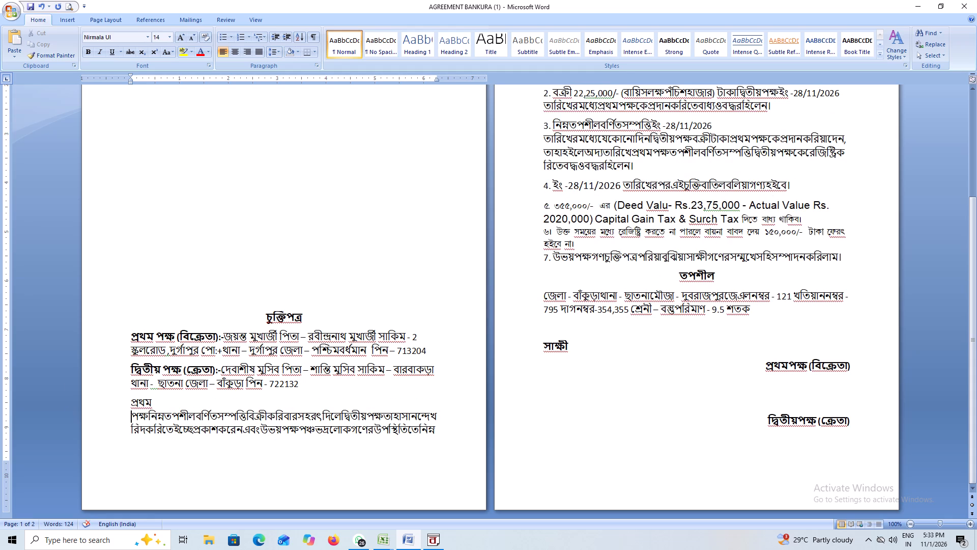
Space out the words from পক্ষ through করিবার in the opening of the paragraph below the party details: পক্ষ নিম্ন তপশীল বর্ণিত সম্পত্তি বিক্রী করিবার.
{"action": "left_click", "coordinate": [147, 413]}
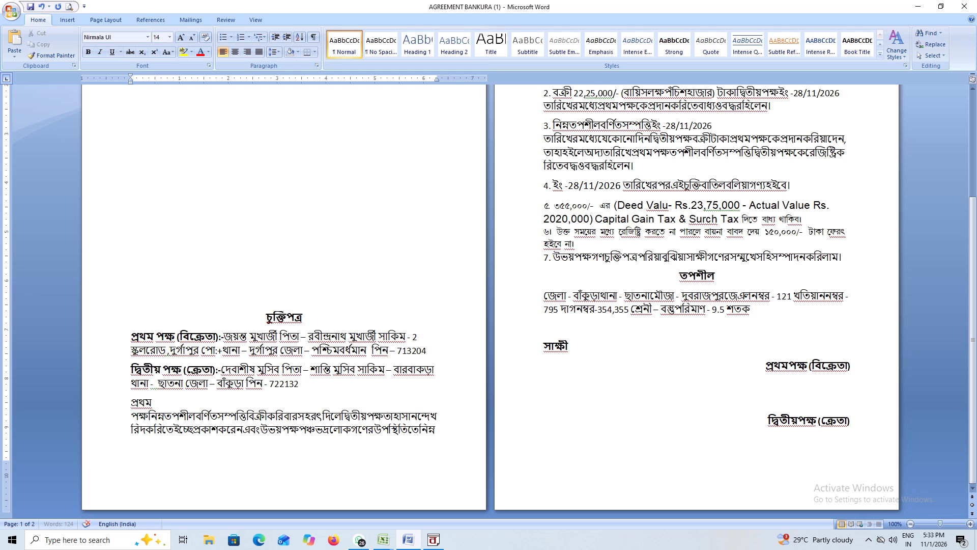
{"action": "key", "text": "space"}
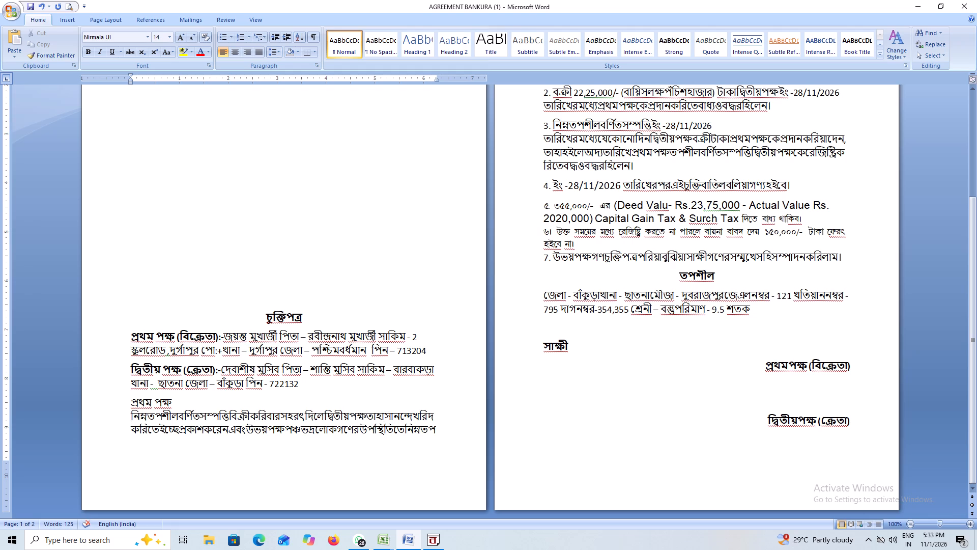
{"action": "left_click", "coordinate": [148, 415]}
{"action": "key", "text": "space"}
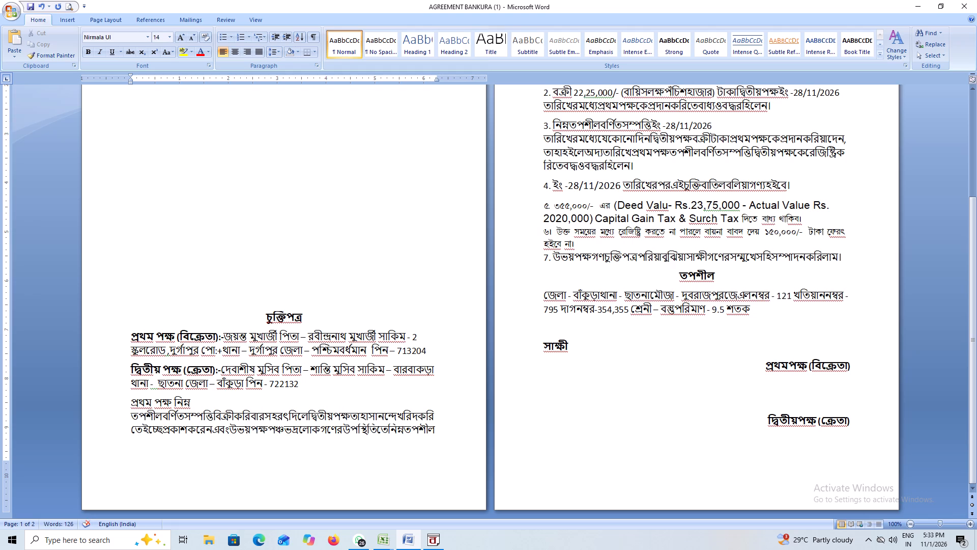
{"action": "left_click", "coordinate": [162, 415]}
{"action": "key", "text": "space"}
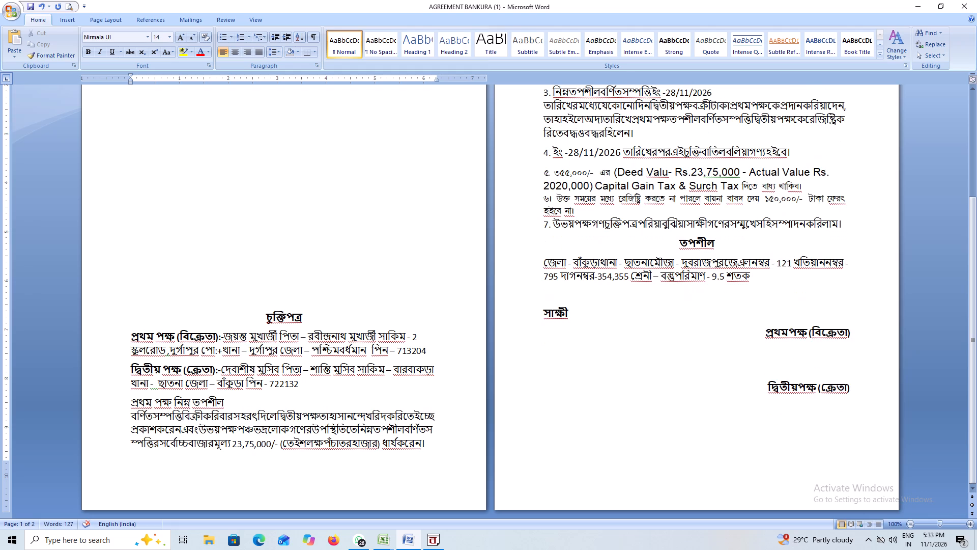
{"action": "left_click", "coordinate": [153, 413]}
{"action": "key", "text": "space"}
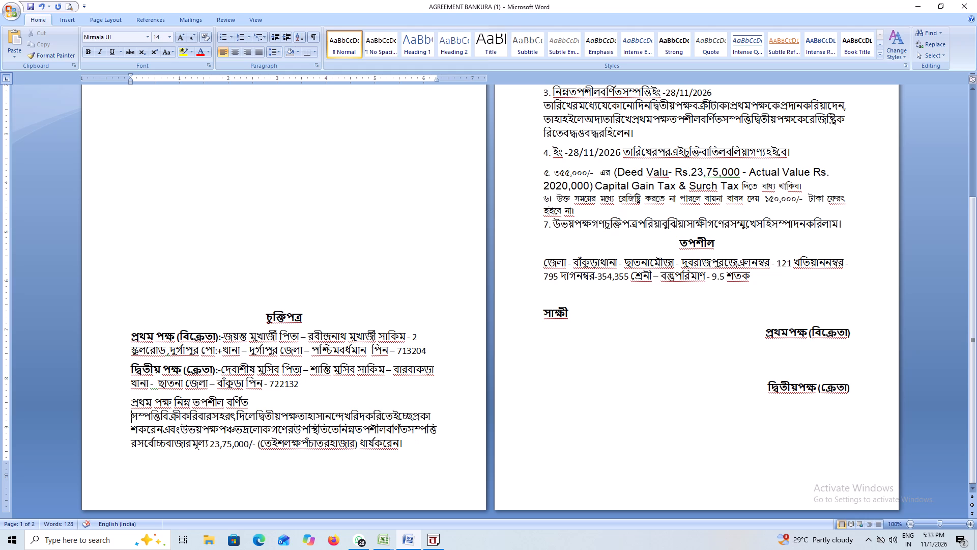
{"action": "left_click", "coordinate": [160, 413]}
{"action": "key", "text": "space"}
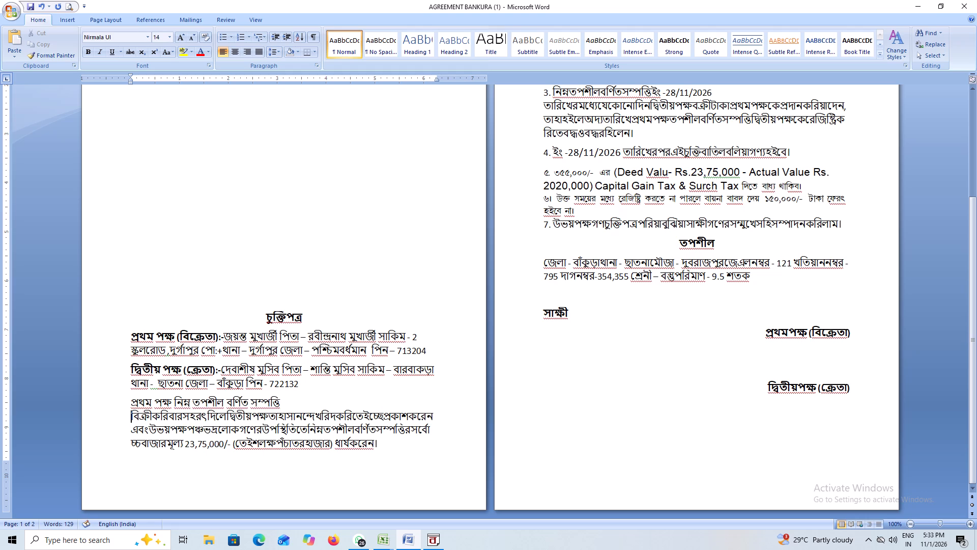
{"action": "left_click", "coordinate": [153, 414]}
{"action": "key", "text": "space"}
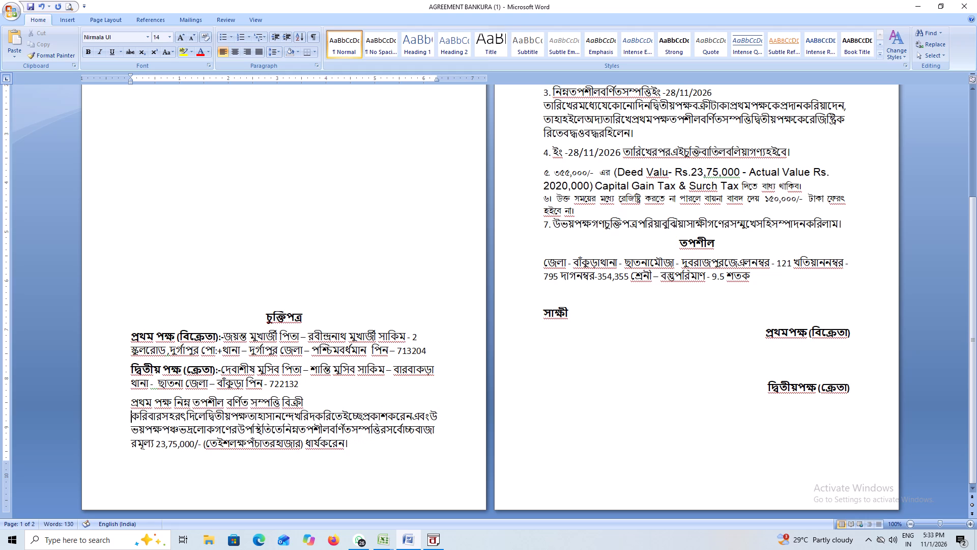
{"action": "left_click", "coordinate": [161, 415]}
{"action": "key", "text": "space"}
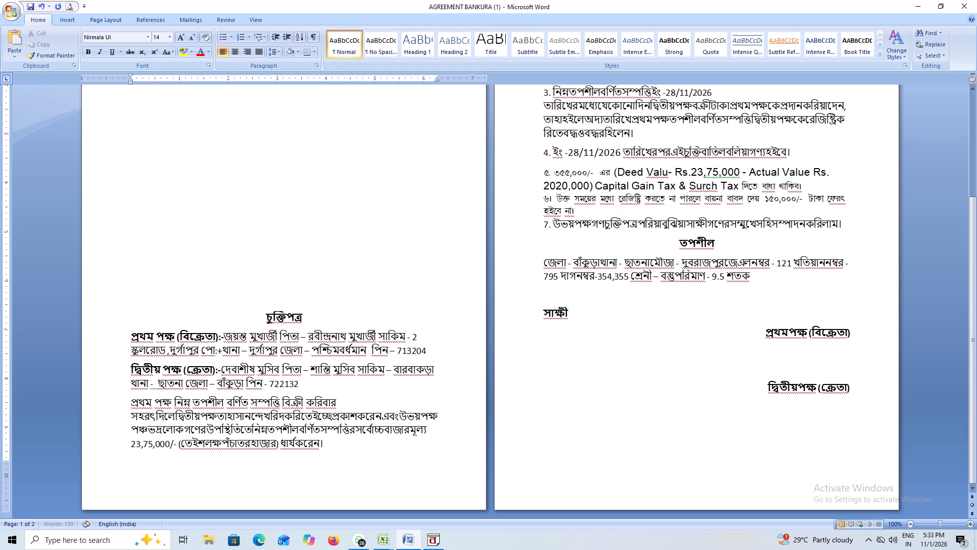
Insert spaces after সহরৎ, দিলে, দ্বিতীয়, পক্ষ and তাহা in the paragraph below the party details.
{"action": "left_click", "coordinate": [155, 416]}
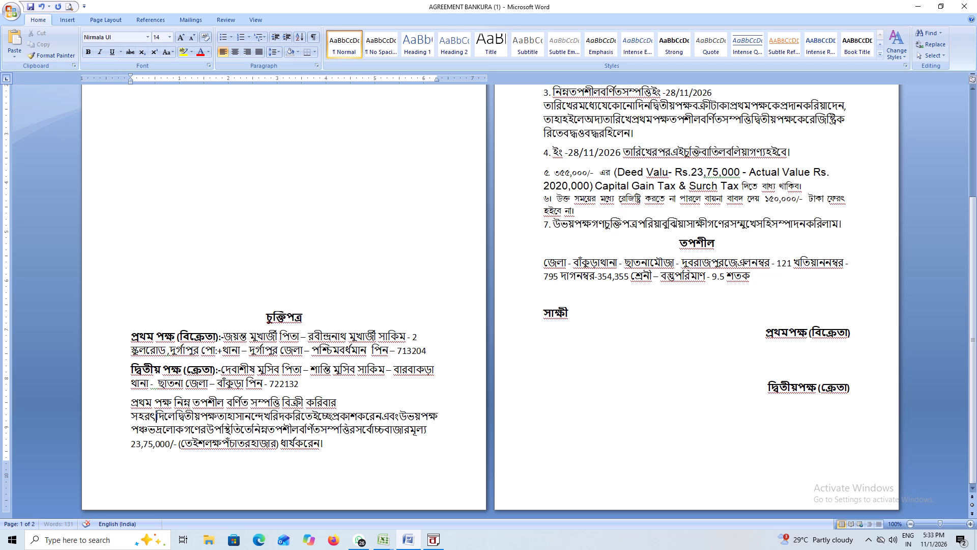
{"action": "key", "text": "space"}
{"action": "left_click", "coordinate": [150, 414]}
{"action": "key", "text": "space"}
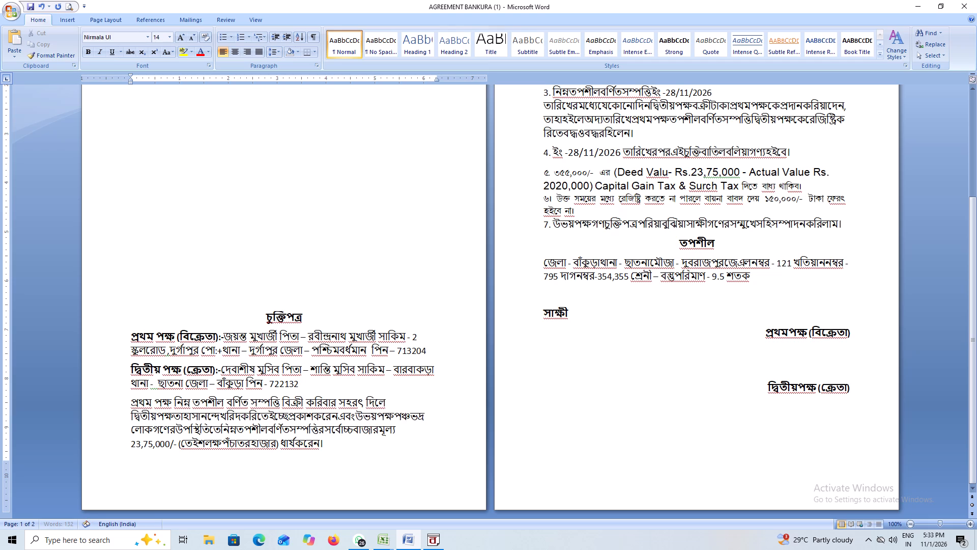
{"action": "left_click", "coordinate": [158, 413]}
{"action": "key", "text": "space"}
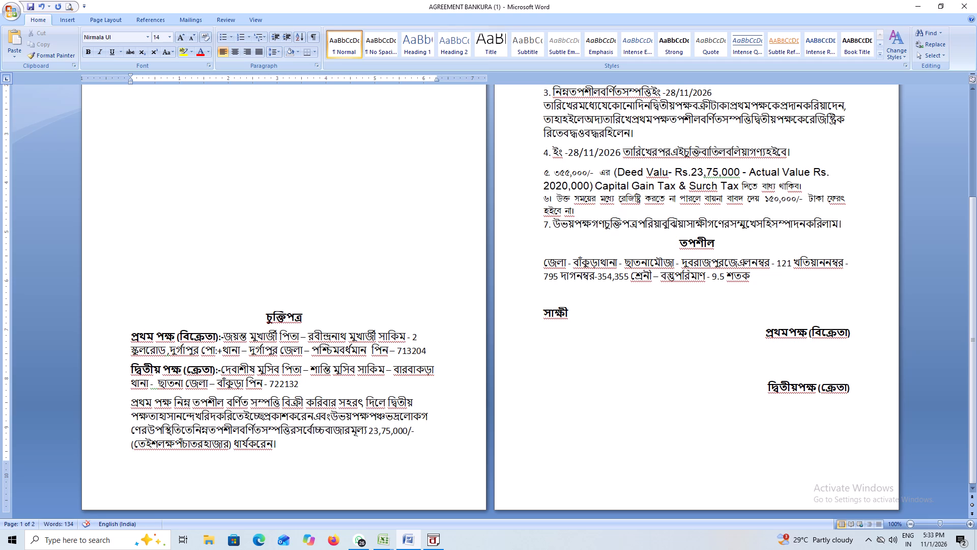
{"action": "left_click", "coordinate": [150, 415]}
{"action": "key", "text": "space"}
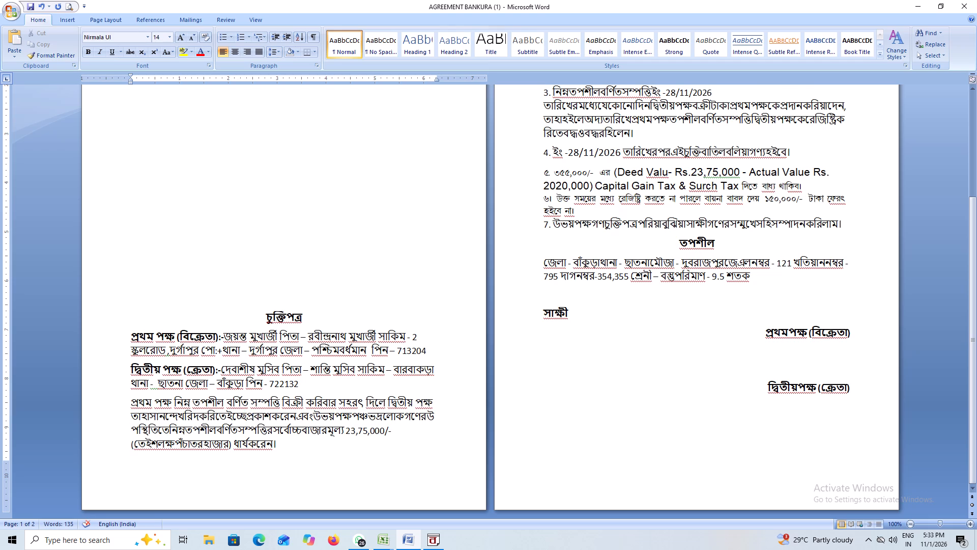
{"action": "left_click", "coordinate": [150, 415]}
{"action": "key", "text": "space"}
Insert spaces after সানন্দে, খরিদ, করিতে, ইচ্ছে, প্রকাশ and করেন in the same paragraph.
{"action": "left_click", "coordinate": [159, 429]}
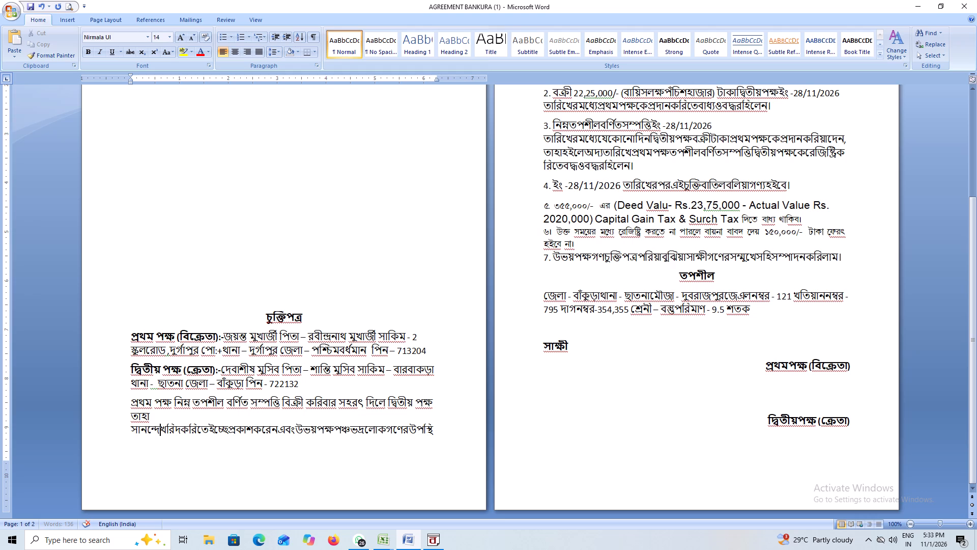
{"action": "key", "text": "space"}
{"action": "left_click", "coordinate": [153, 429]}
{"action": "key", "text": "space"}
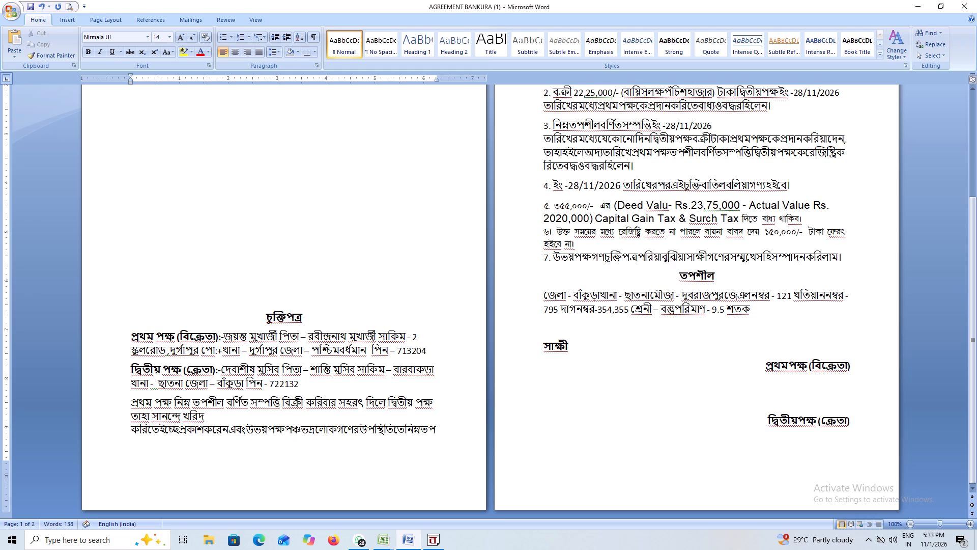
{"action": "left_click", "coordinate": [159, 426]}
{"action": "key", "text": "space"}
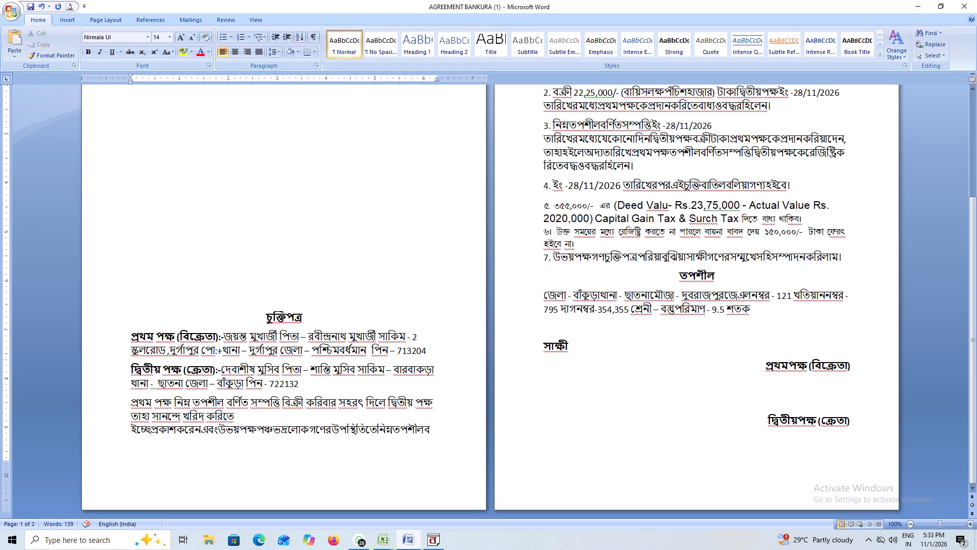
{"action": "left_click", "coordinate": [154, 428]}
{"action": "key", "text": "space"}
{"action": "left_click", "coordinate": [158, 426]}
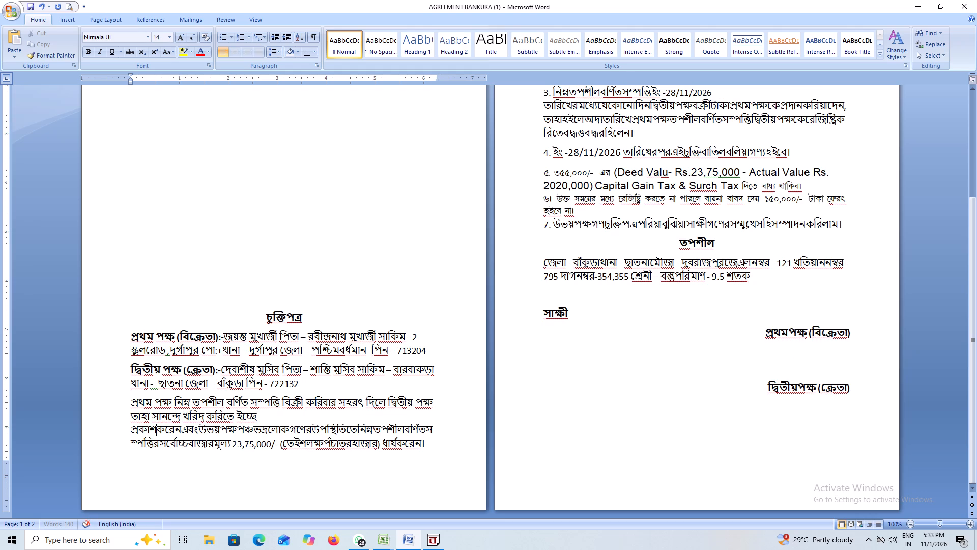
{"action": "key", "text": "space"}
{"action": "left_click", "coordinate": [158, 428]}
{"action": "key", "text": "space"}
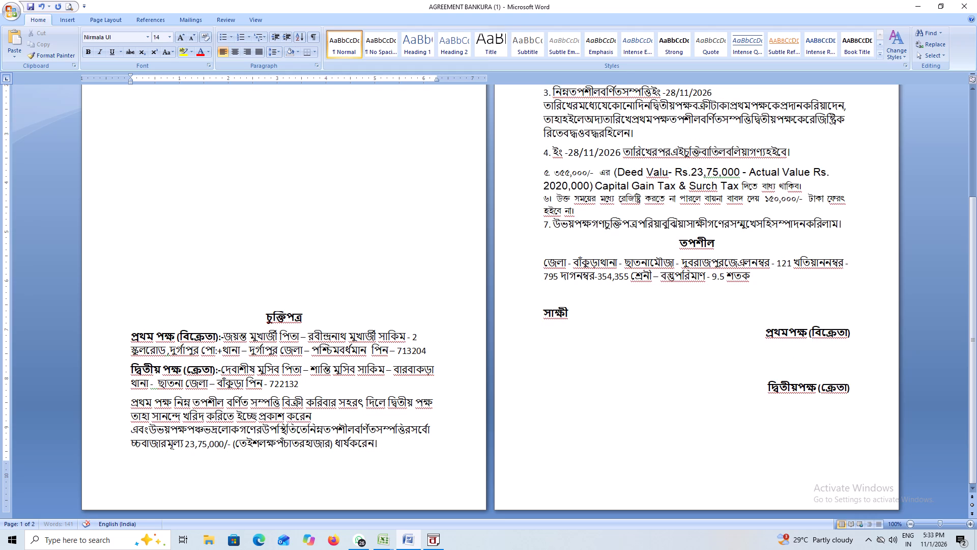
Insert spaces after এবং, উভয়, পক্ষ, পঞ্চ, ভদ্রলোকগণের and উপস্থিতিতে in the same paragraph.
{"action": "left_click", "coordinate": [149, 426]}
{"action": "key", "text": "space"}
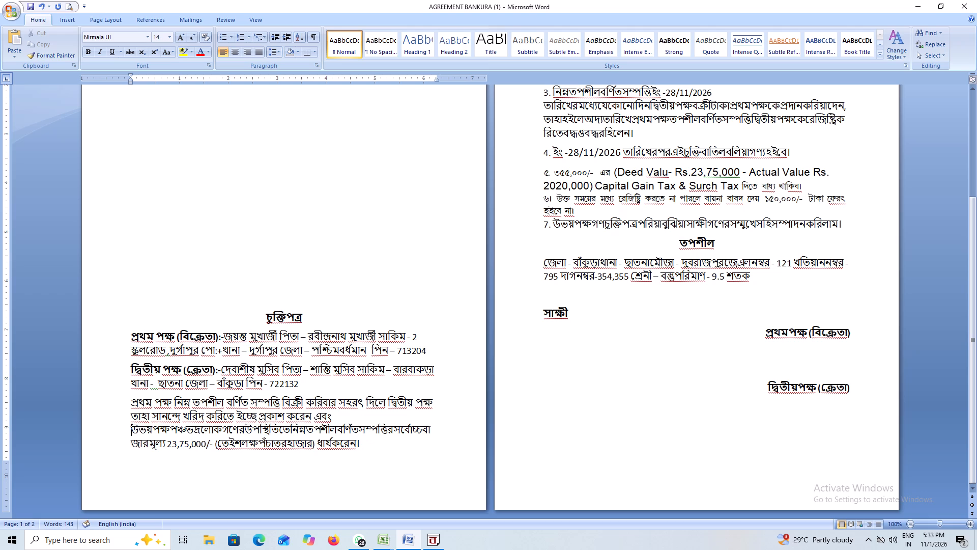
{"action": "left_click", "coordinate": [154, 427]}
{"action": "key", "text": "space"}
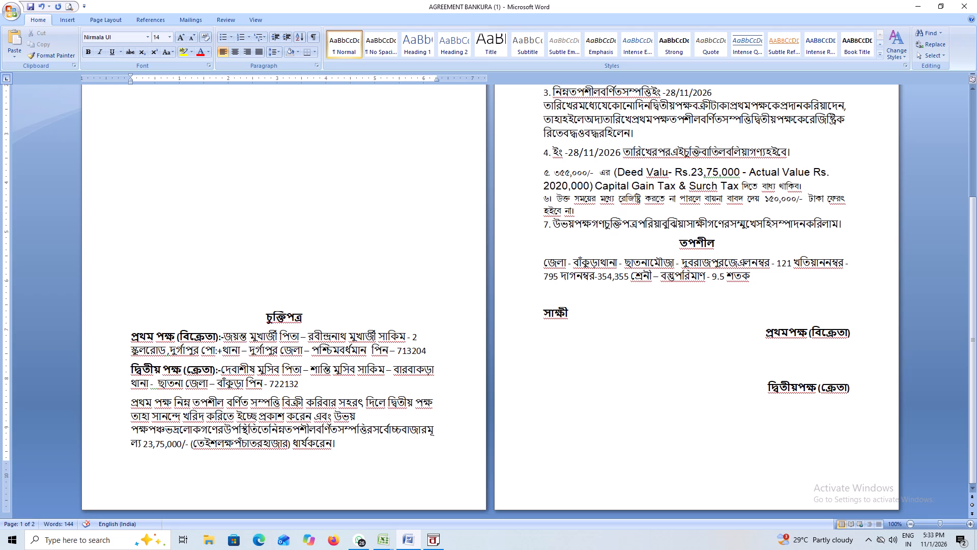
{"action": "left_click", "coordinate": [150, 426]}
{"action": "key", "text": "space"}
{"action": "left_click", "coordinate": [149, 429]}
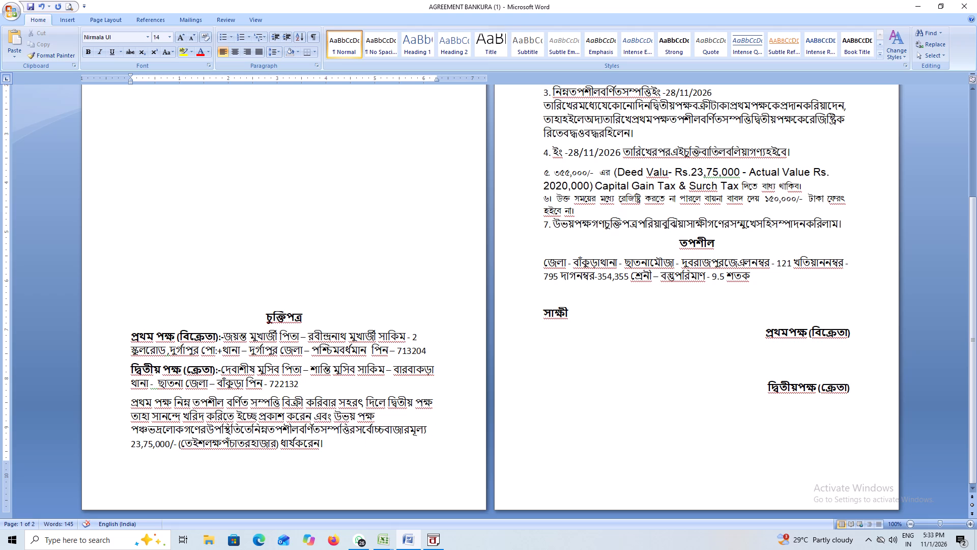
{"action": "key", "text": "space"}
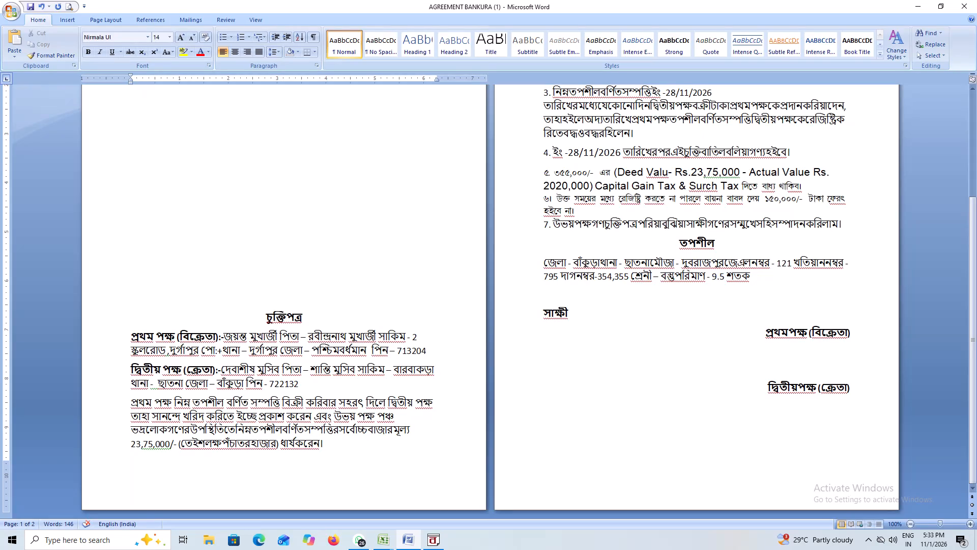
{"action": "left_click", "coordinate": [191, 427]}
{"action": "key", "text": "space"}
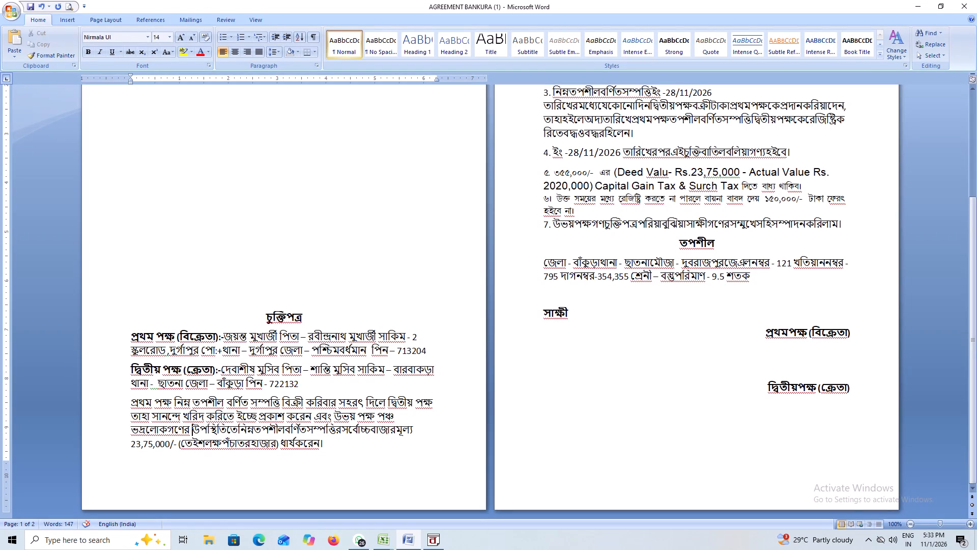
{"action": "left_click", "coordinate": [236, 427]}
{"action": "key", "text": "space"}
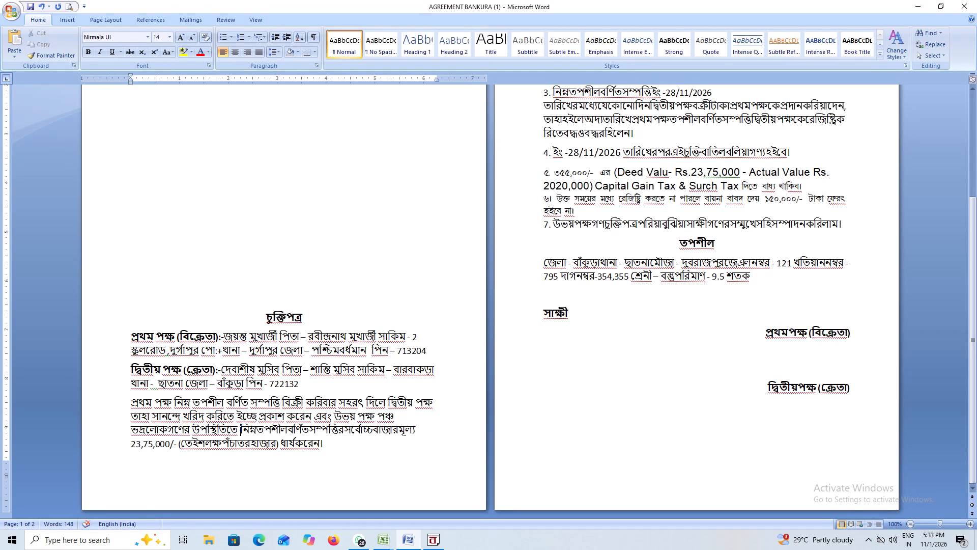
Separate the words of নিম্ন তপশীল বর্ণিত সম্পত্তির সর্বোচ্চ বাজার মূল্য with spaces, just before the amount 23,75,000/-.
{"action": "left_click", "coordinate": [256, 428]}
{"action": "key", "text": "space"}
{"action": "left_click", "coordinate": [290, 426]}
{"action": "key", "text": "space"}
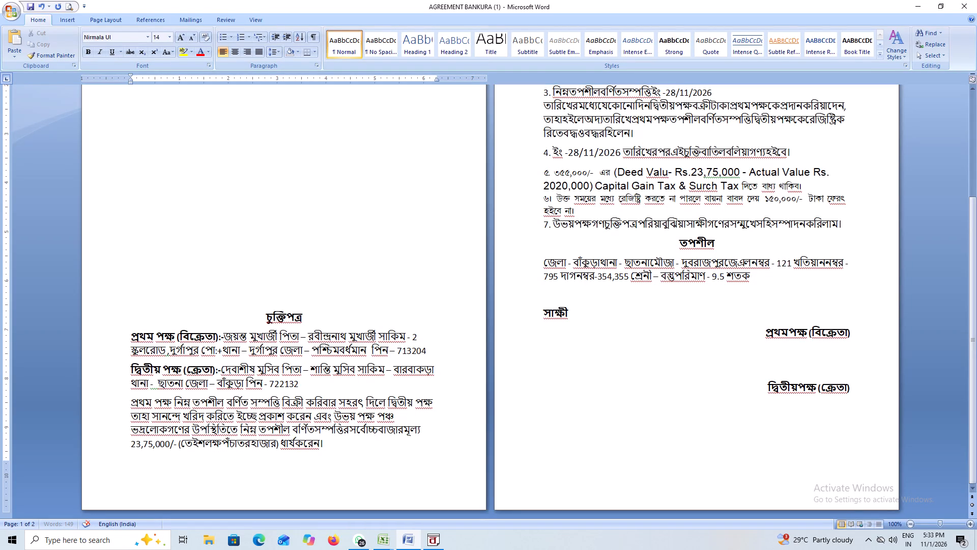
{"action": "left_click", "coordinate": [315, 427]}
{"action": "key", "text": "space"}
{"action": "left_click", "coordinate": [354, 427]}
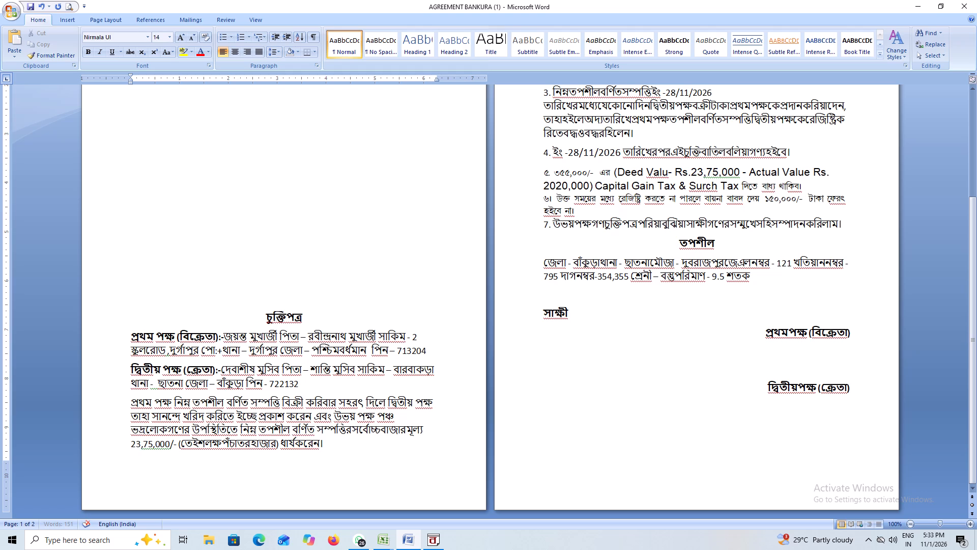
{"action": "key", "text": "space"}
{"action": "left_click", "coordinate": [382, 427]}
{"action": "key", "text": "space"}
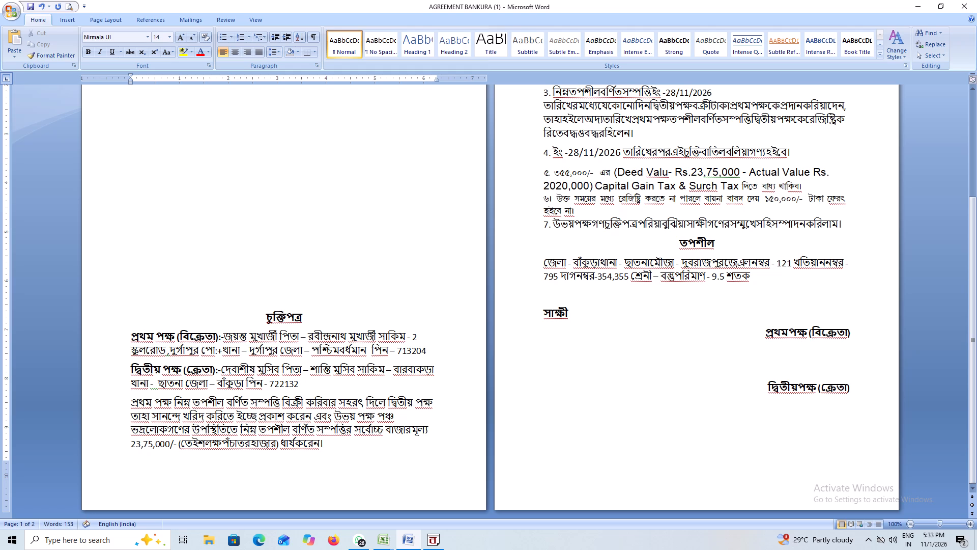
{"action": "left_click", "coordinate": [411, 426]}
{"action": "key", "text": "space"}
Insert the missing spaces in the bracketed amount তেইশ লক্ষ পঁচাতর হাজার and in the closing words ধার্য করেন.
{"action": "left_click", "coordinate": [205, 441]}
{"action": "key", "text": "space"}
{"action": "left_click", "coordinate": [221, 442]}
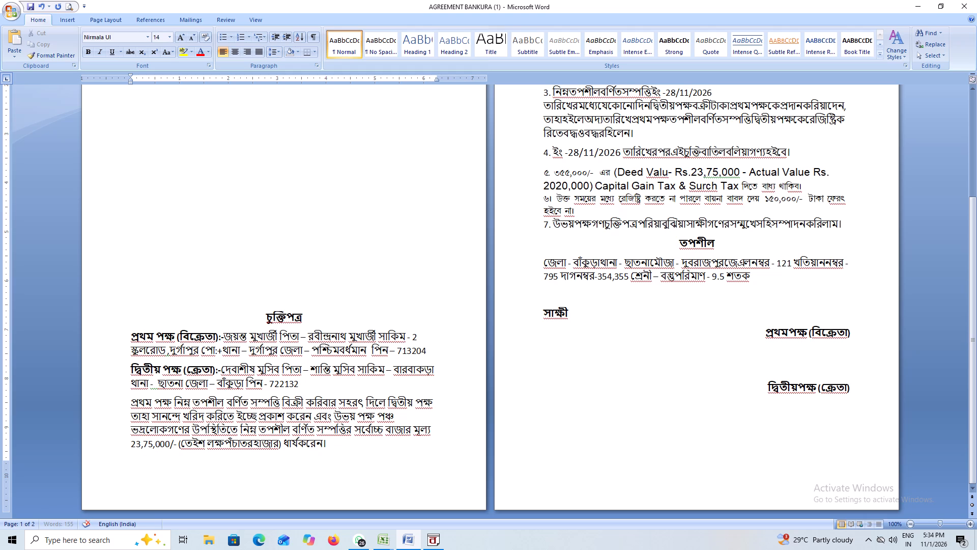
{"action": "key", "text": "space"}
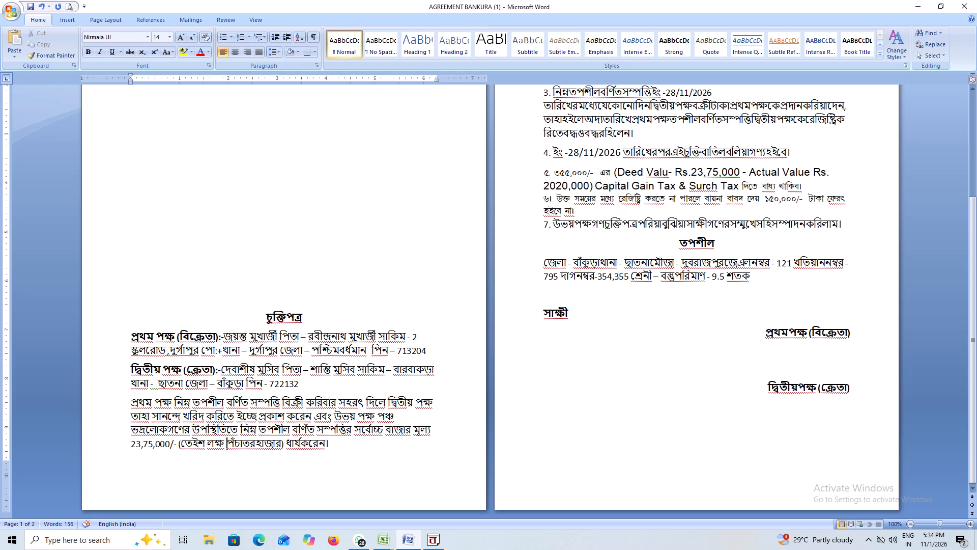
{"action": "left_click", "coordinate": [256, 440]}
{"action": "key", "text": "space"}
{"action": "key", "text": "space"}
{"action": "left_click", "coordinate": [305, 442]}
{"action": "key", "text": "space"}
{"action": "left_click", "coordinate": [349, 447]}
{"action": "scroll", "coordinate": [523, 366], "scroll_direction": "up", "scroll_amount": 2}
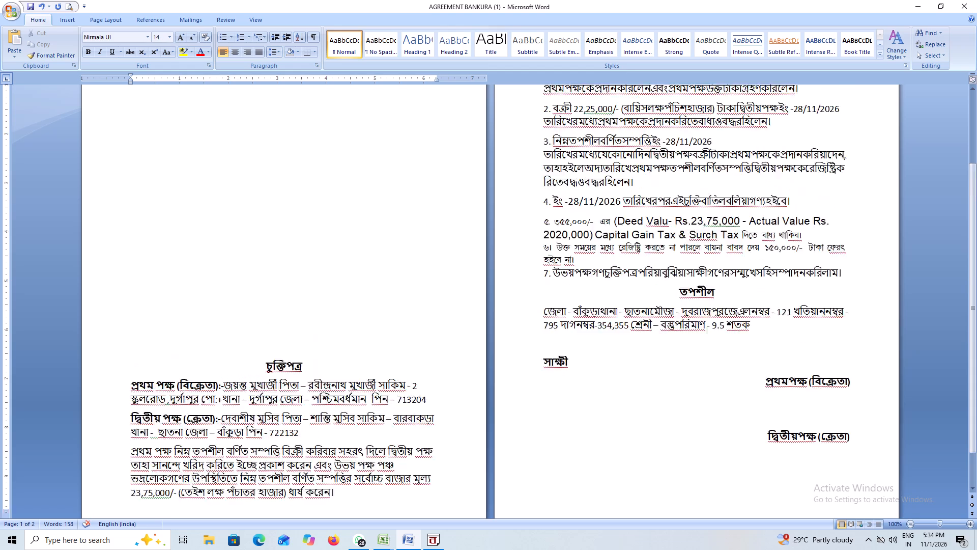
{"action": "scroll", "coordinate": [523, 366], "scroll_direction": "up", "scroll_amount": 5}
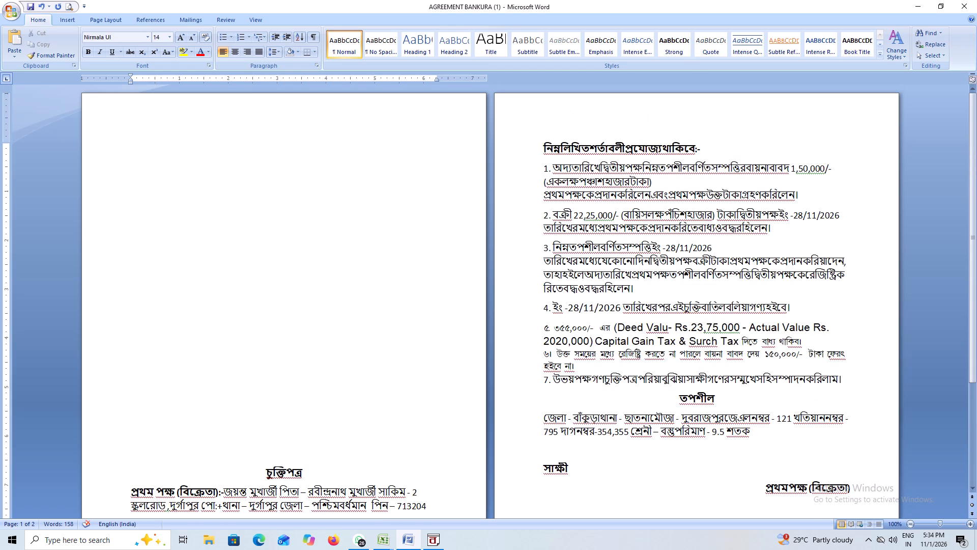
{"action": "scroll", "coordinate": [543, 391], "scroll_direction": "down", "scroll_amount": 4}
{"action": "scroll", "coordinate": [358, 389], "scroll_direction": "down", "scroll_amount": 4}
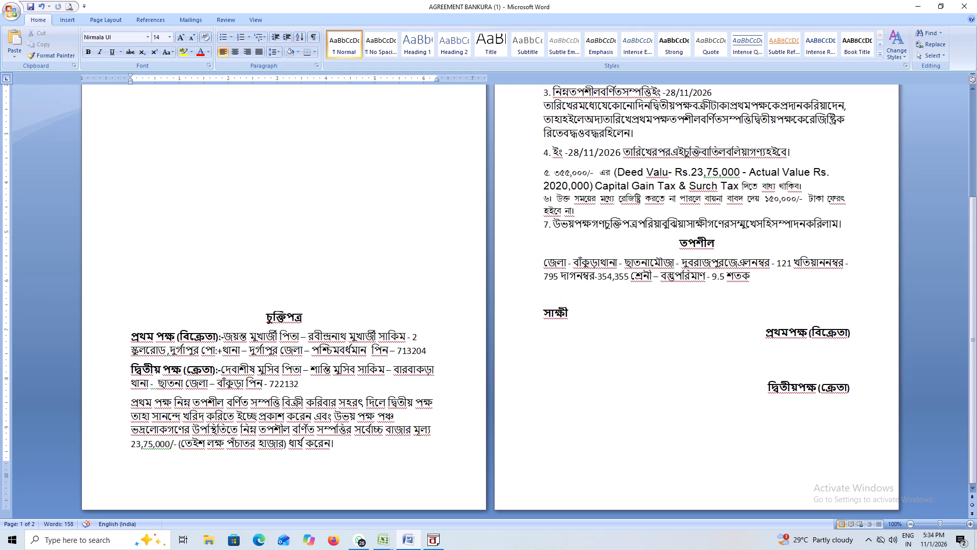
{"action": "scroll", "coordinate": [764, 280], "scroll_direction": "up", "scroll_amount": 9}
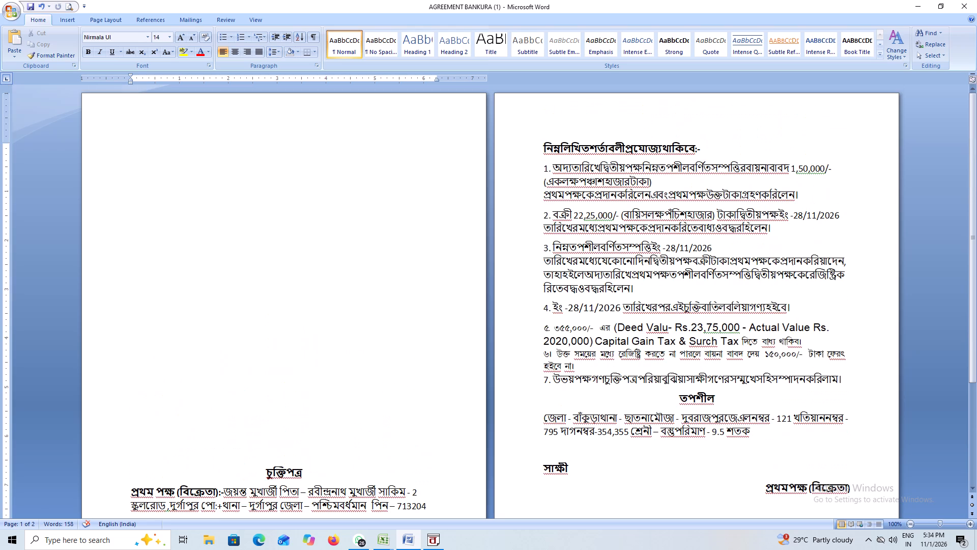
Set up a print of the agreement on the EPSON L220 Series printer, limited to page 1.
{"action": "scroll", "coordinate": [747, 305], "scroll_direction": "down", "scroll_amount": 5}
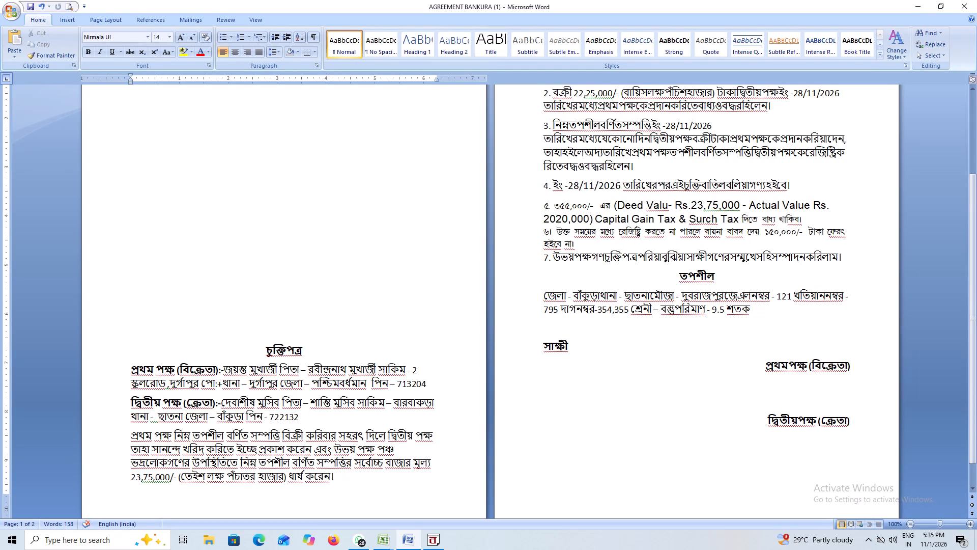
{"action": "left_click", "coordinate": [13, 13]}
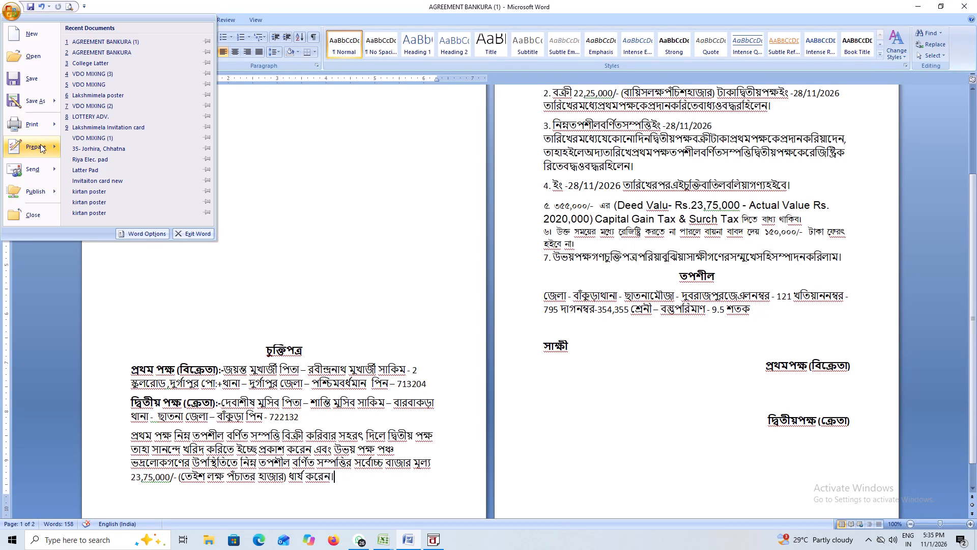
{"action": "left_click", "coordinate": [38, 125]}
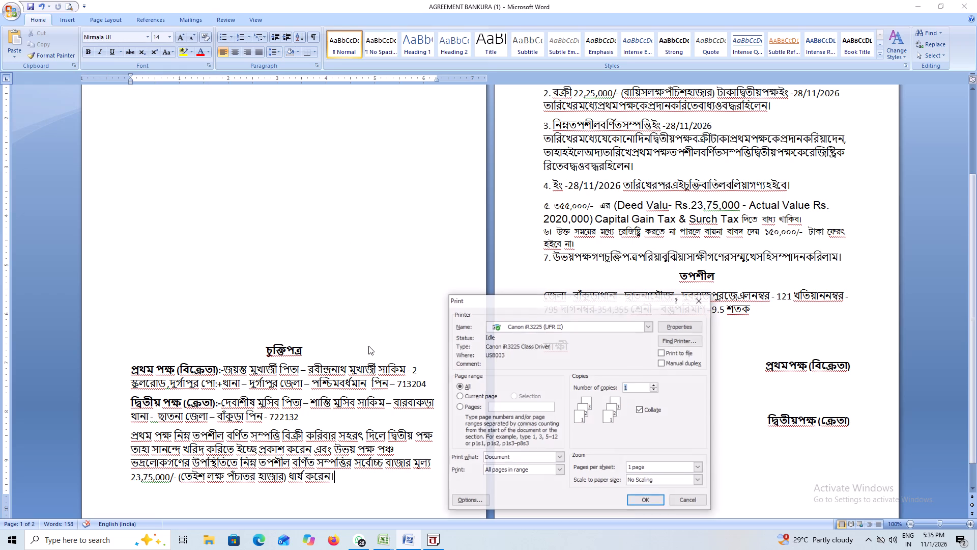
{"action": "left_click", "coordinate": [533, 329]}
{"action": "double_click", "coordinate": [530, 365]}
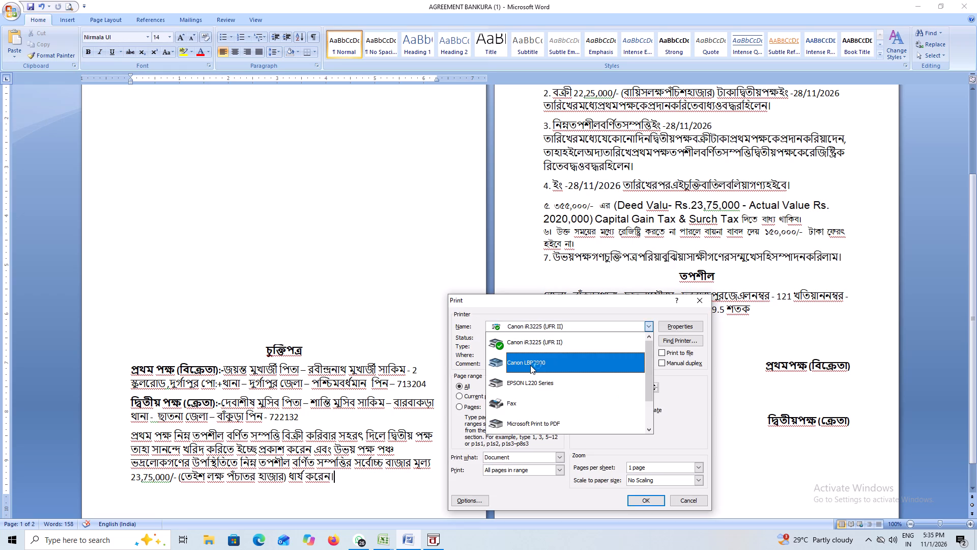
{"action": "left_click_drag", "start_coordinate": [530, 365], "coordinate": [538, 387]}
{"action": "left_click", "coordinate": [540, 322]}
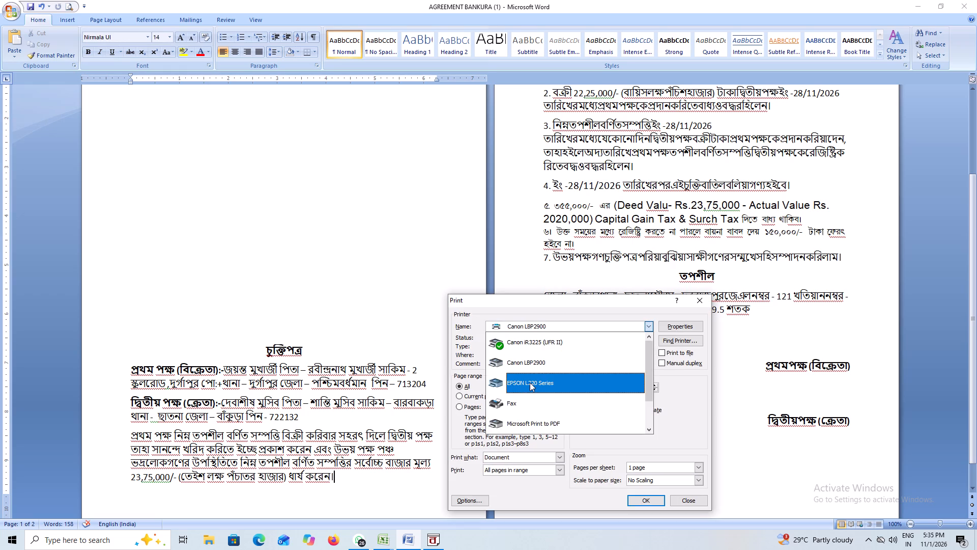
{"action": "left_click", "coordinate": [530, 382]}
{"action": "left_click", "coordinate": [508, 406]}
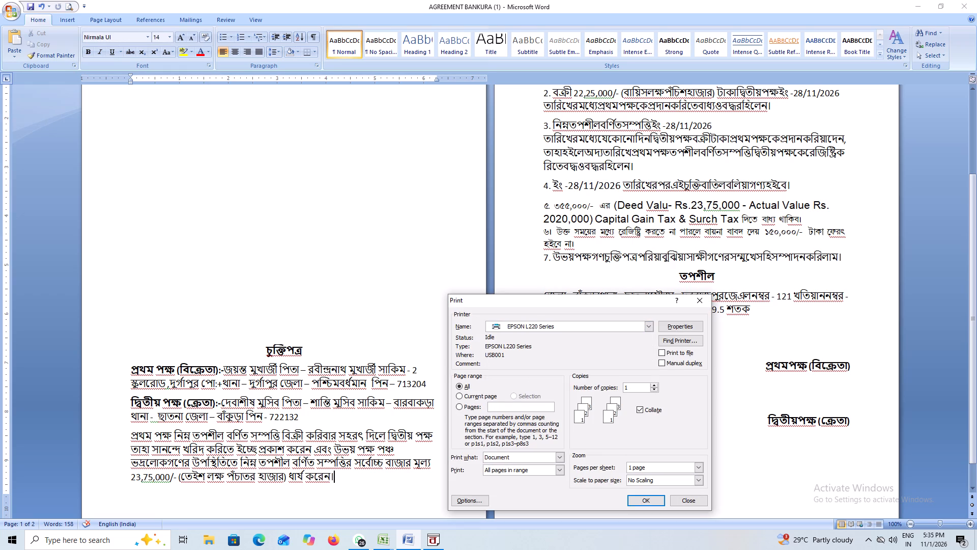
{"action": "key", "text": "1"}
Configure the EPSON L220 Series properties for A4 210 x 297 mm document size, Grayscale color and High quality.
{"action": "left_click", "coordinate": [679, 327]}
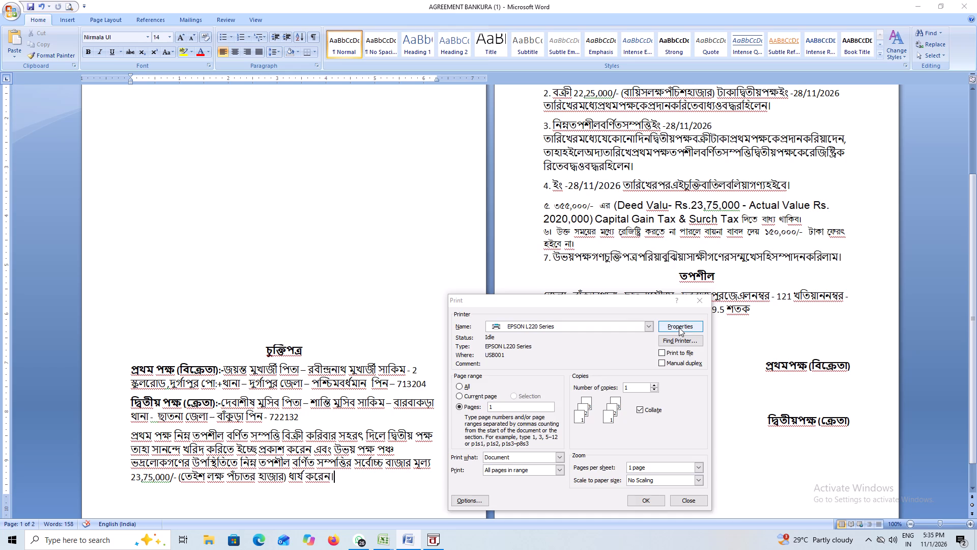
{"action": "left_click", "coordinate": [655, 294]}
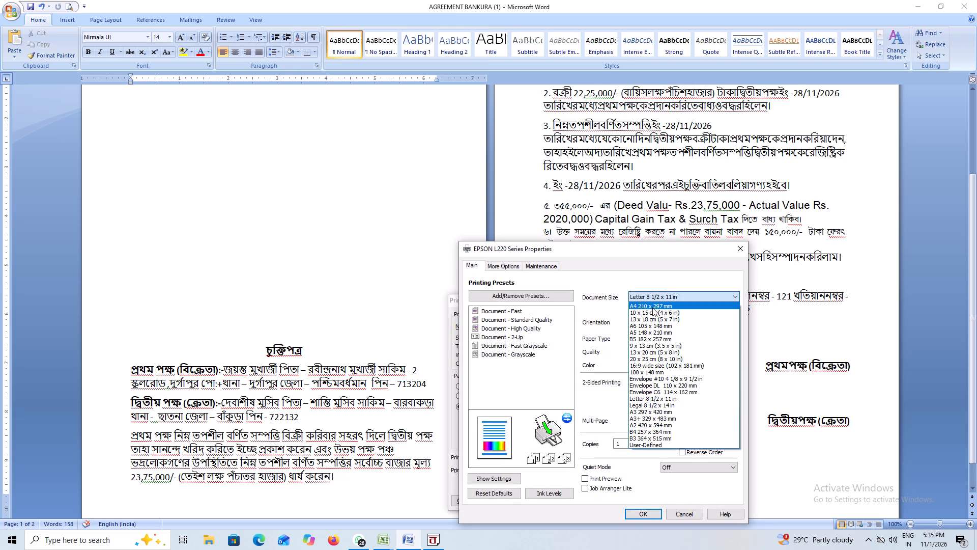
{"action": "left_click", "coordinate": [652, 308]}
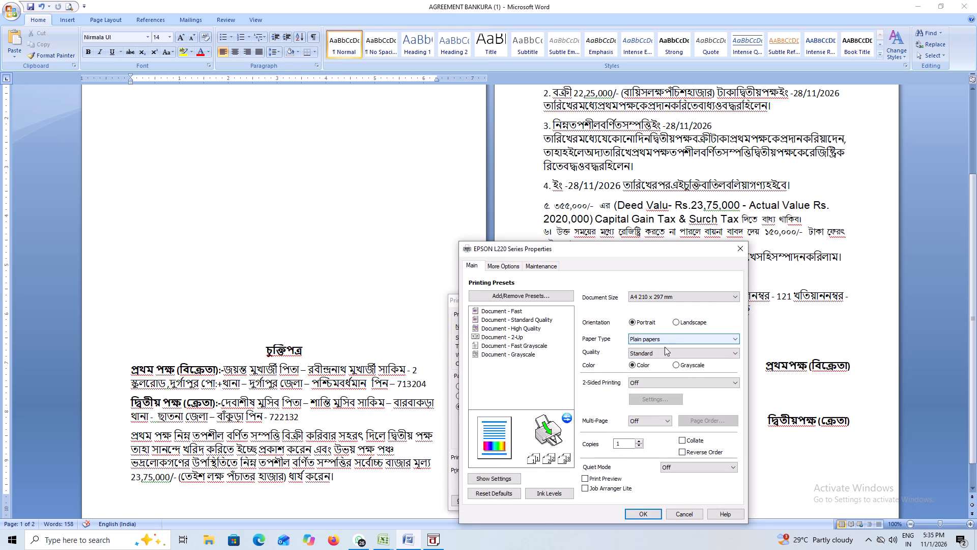
{"action": "left_click", "coordinate": [677, 364]}
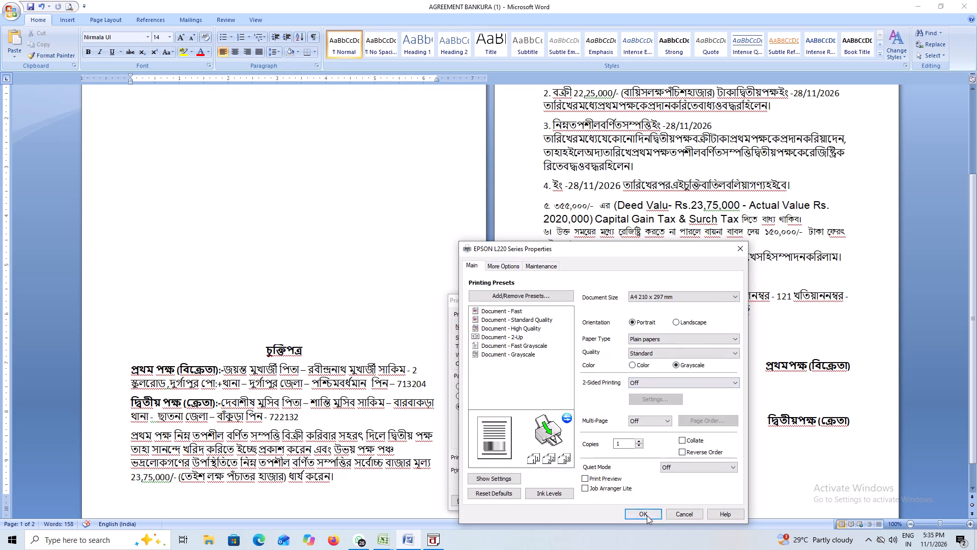
{"action": "left_click", "coordinate": [640, 353]}
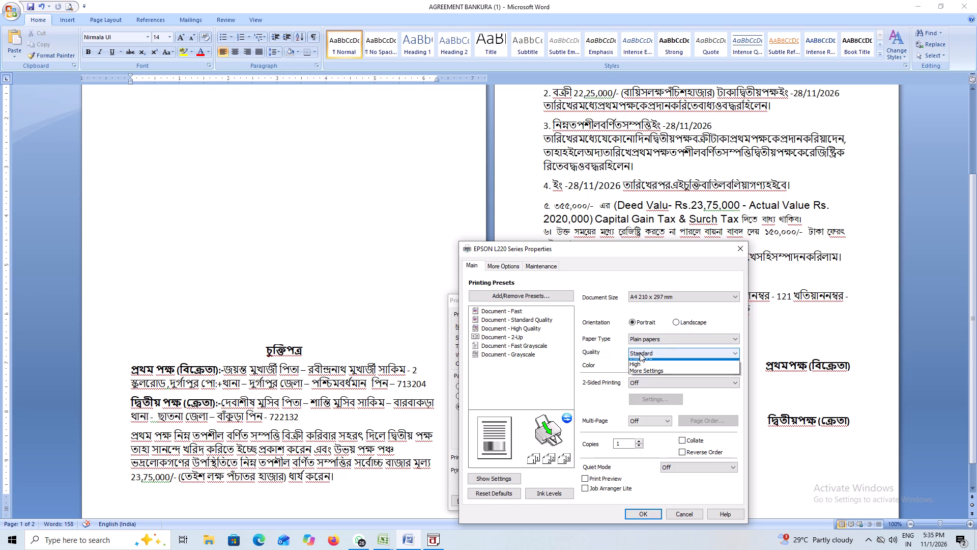
{"action": "left_click", "coordinate": [640, 374]}
{"action": "left_click", "coordinate": [649, 513]}
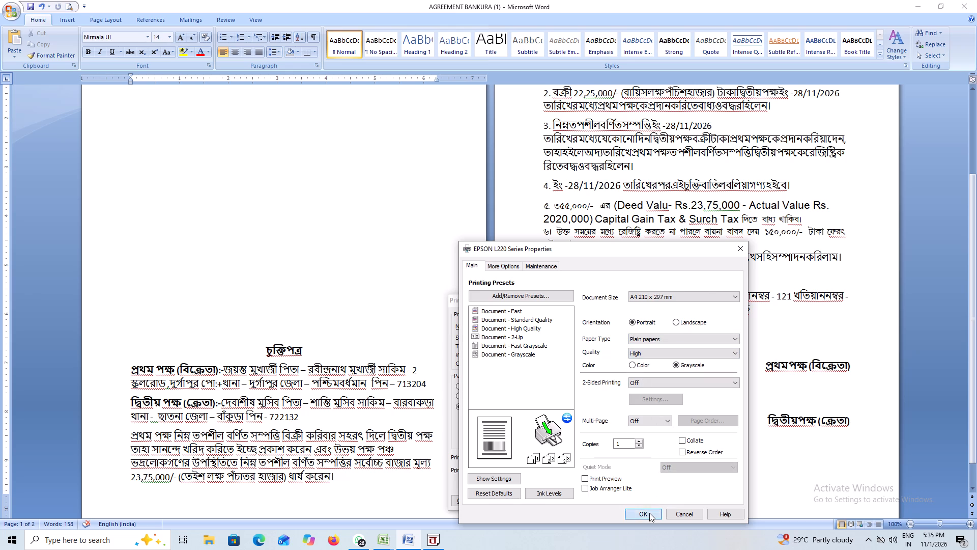
Send page 1 of the agreement to the EPSON L220 Series printer.
{"action": "left_click", "coordinate": [649, 513]}
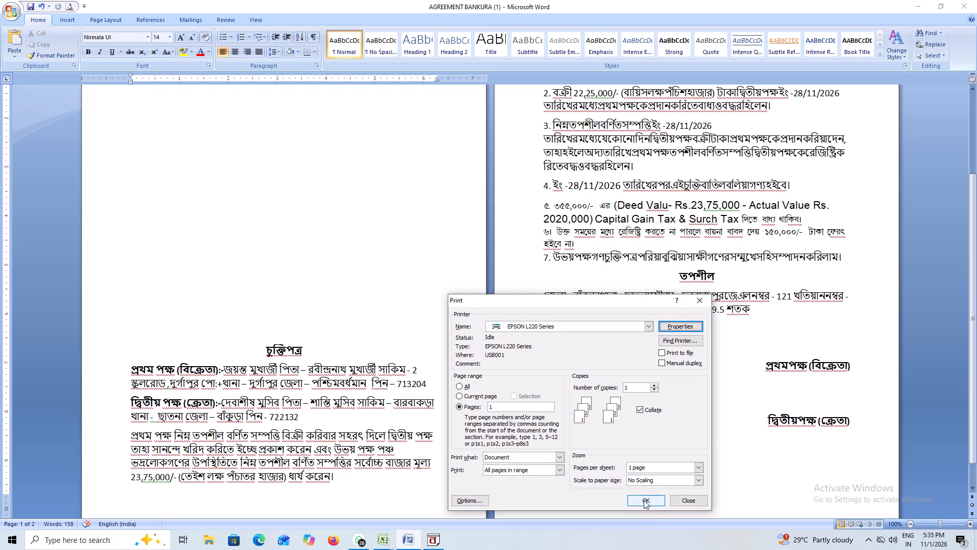
{"action": "left_click", "coordinate": [642, 502]}
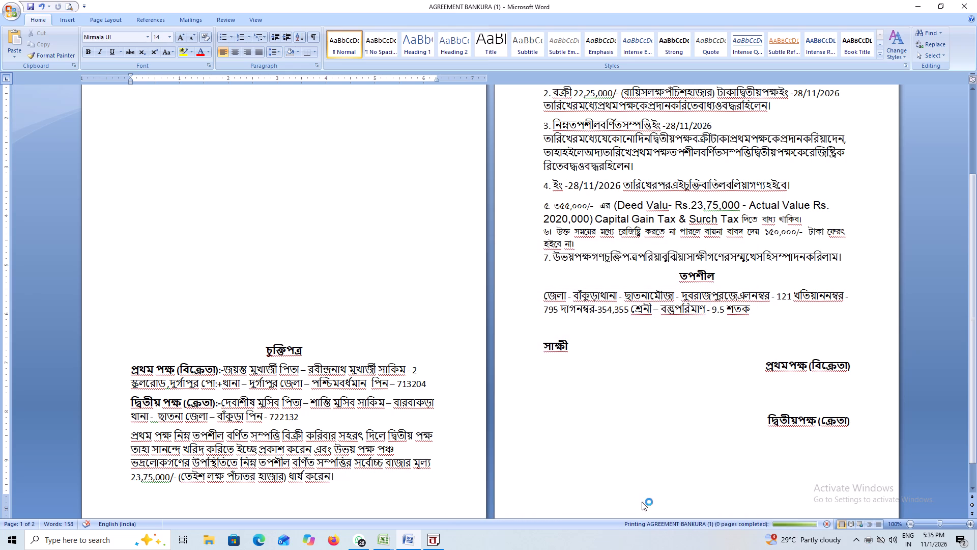
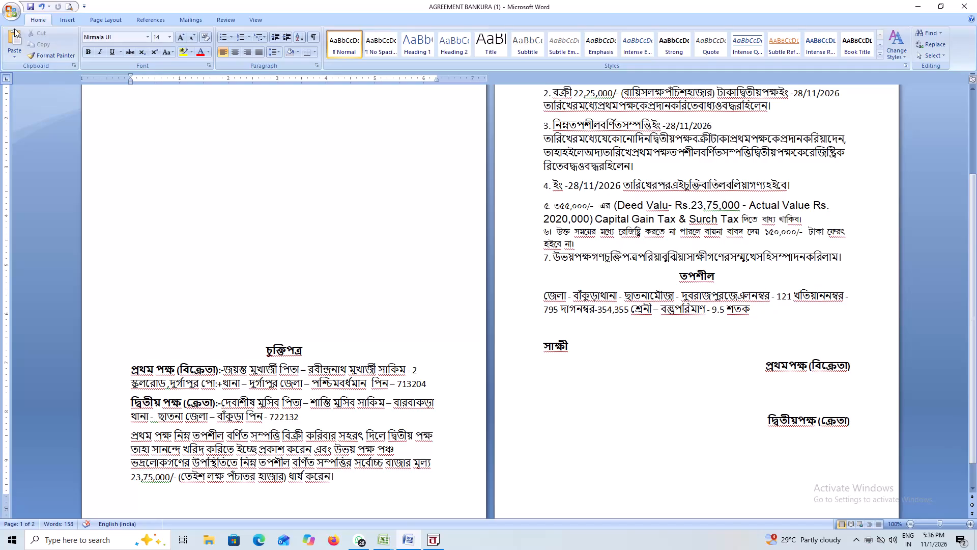
Print only page 2 of the agreement, one copy, on the EPSON L220 Series printer.
{"action": "left_click", "coordinate": [6, 8]}
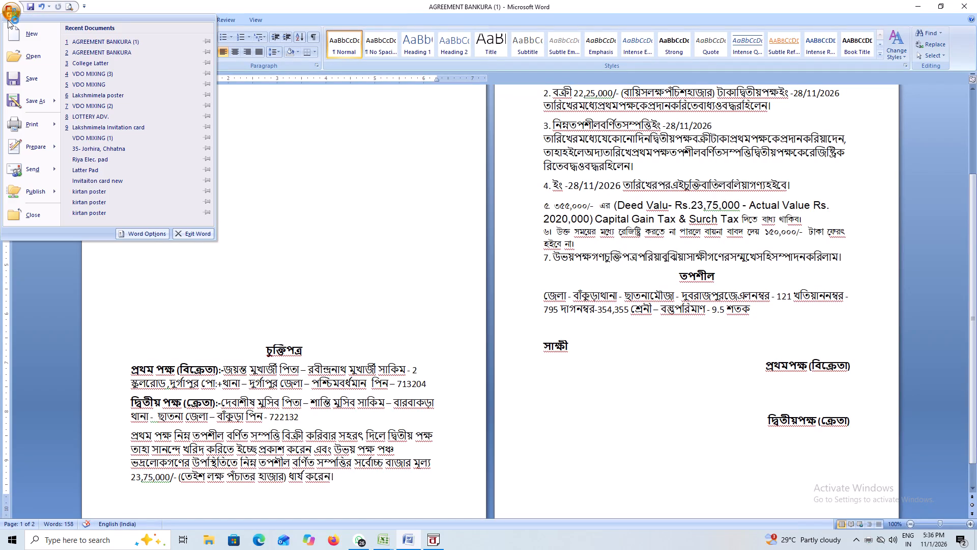
{"action": "left_click", "coordinate": [28, 121]}
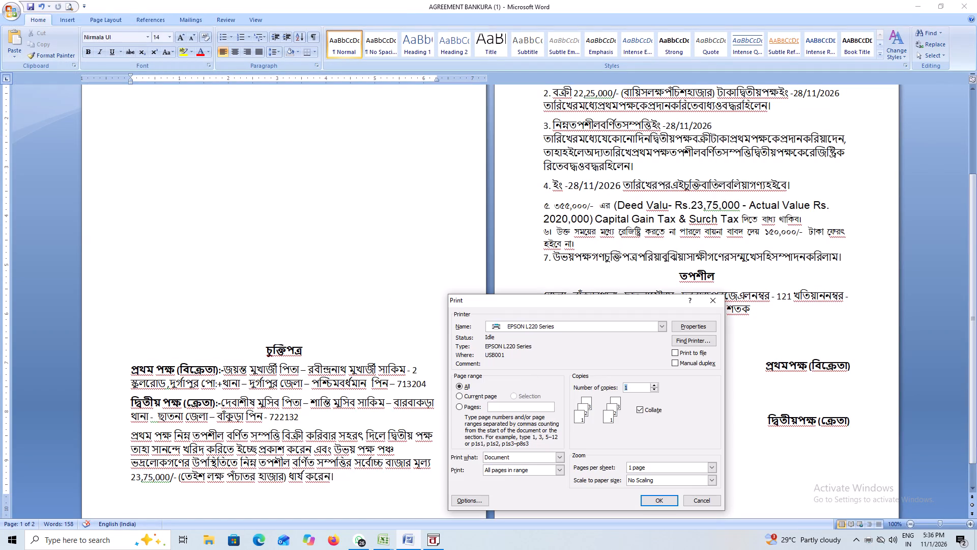
{"action": "left_click", "coordinate": [504, 410]}
{"action": "key", "text": "2"}
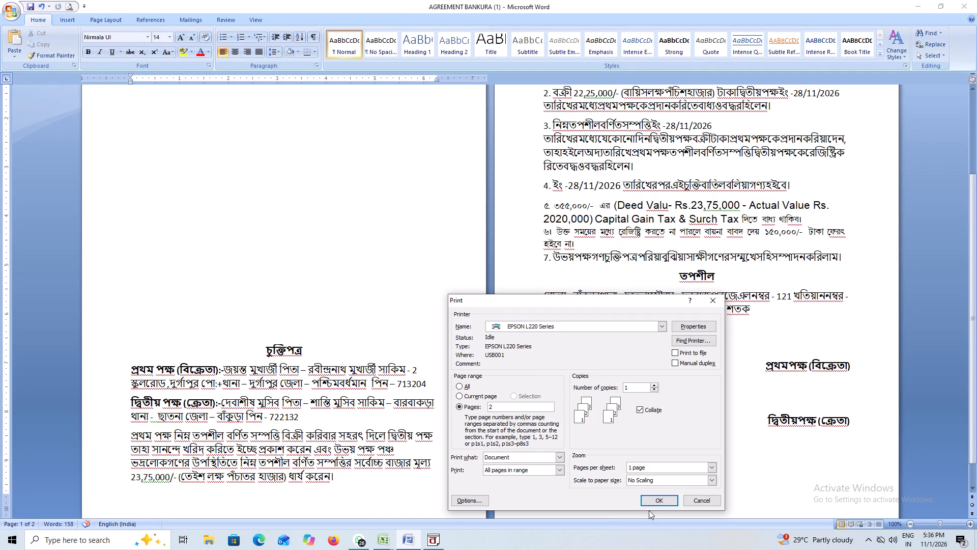
{"action": "left_click", "coordinate": [650, 502]}
{"action": "scroll", "coordinate": [603, 410], "scroll_direction": "up", "scroll_amount": 5}
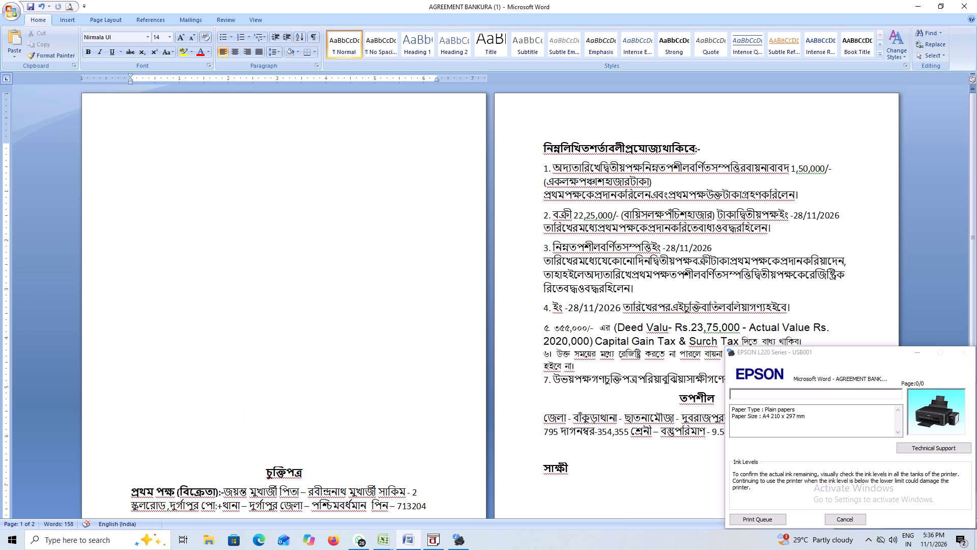